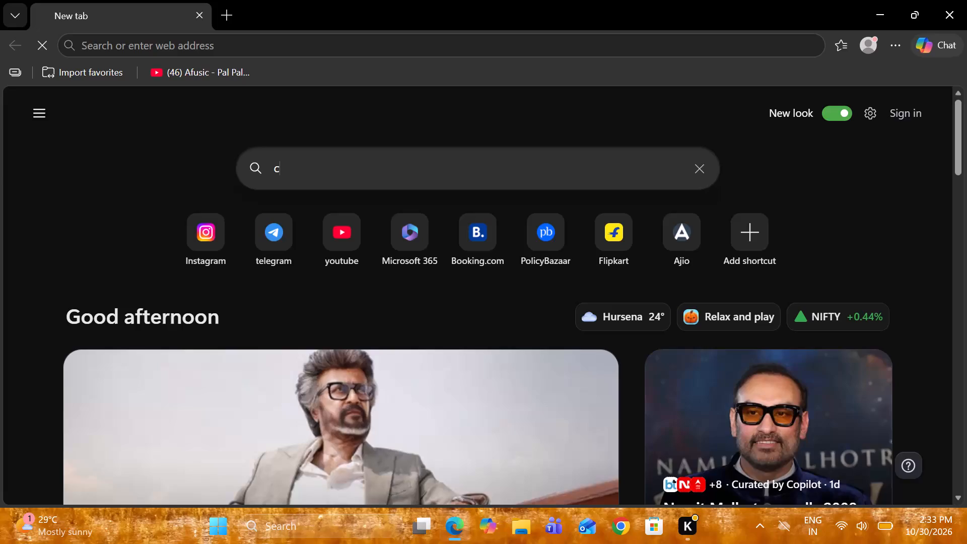
# Enter "canva" as the query in the new tab page's web search.
pyautogui.write('va')
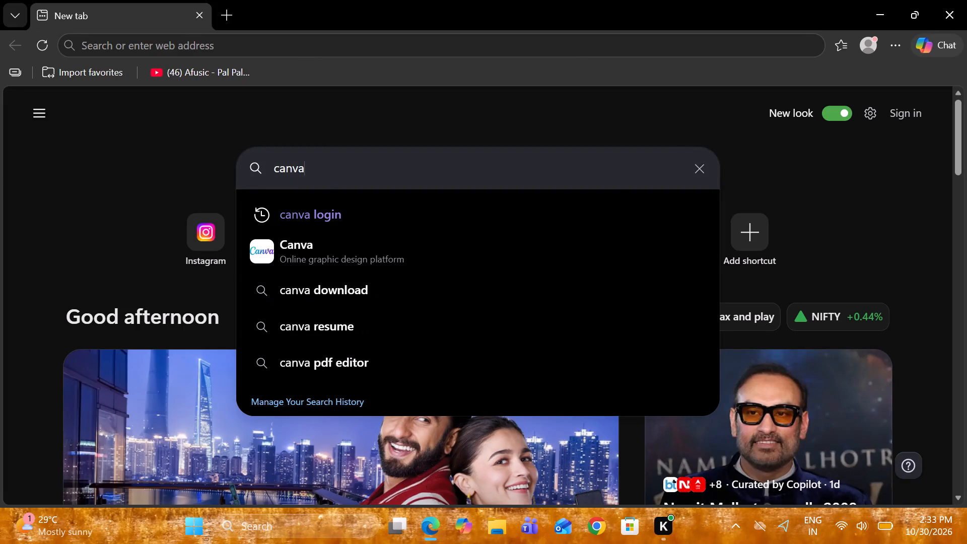
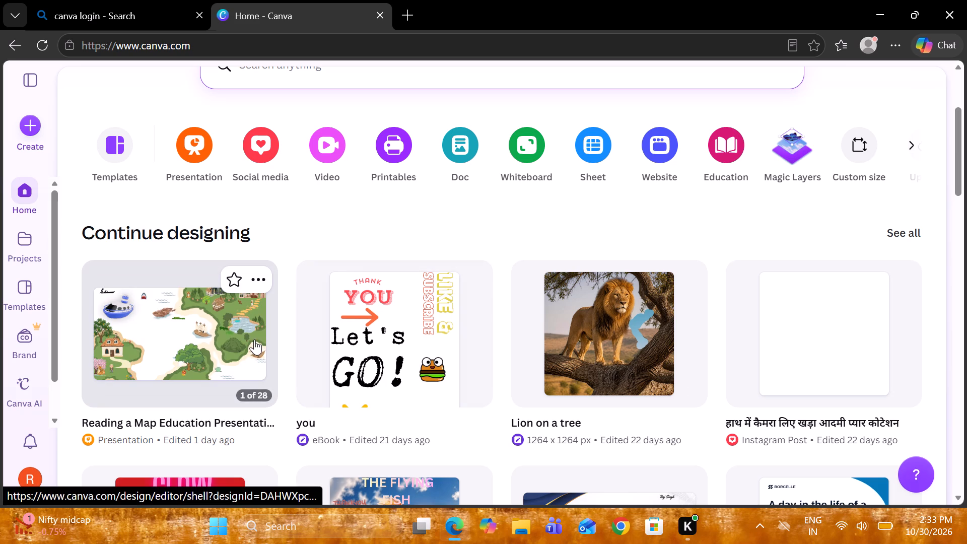
# Open the Reading a Map Education Presentation from the recent designs.
pyautogui.click(215, 323)
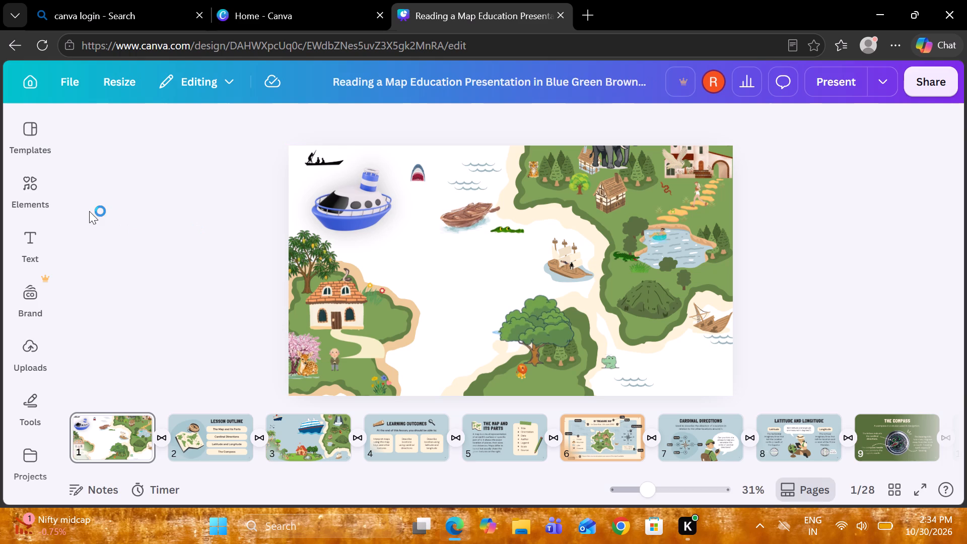
# Search the design elements for "papaya tree".
pyautogui.click(32, 179)
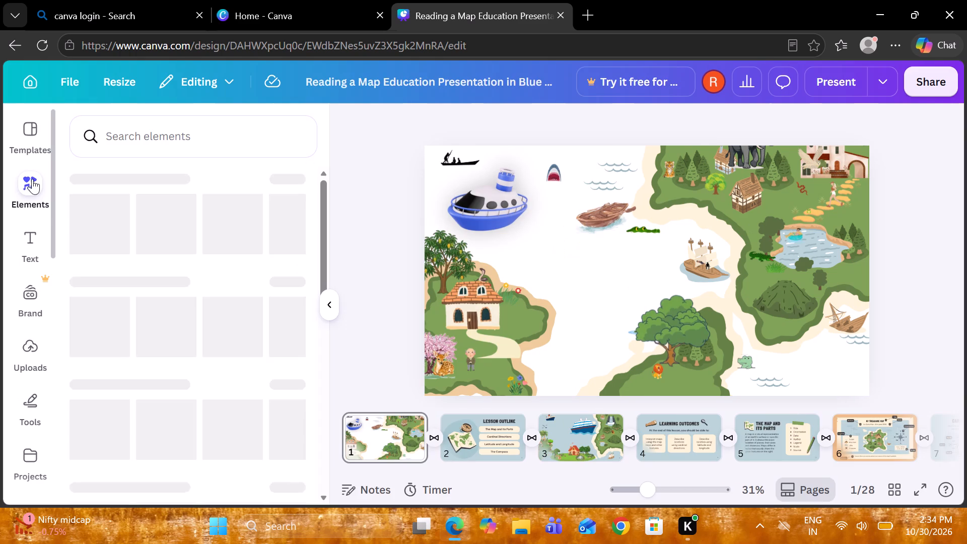
pyautogui.click(125, 133)
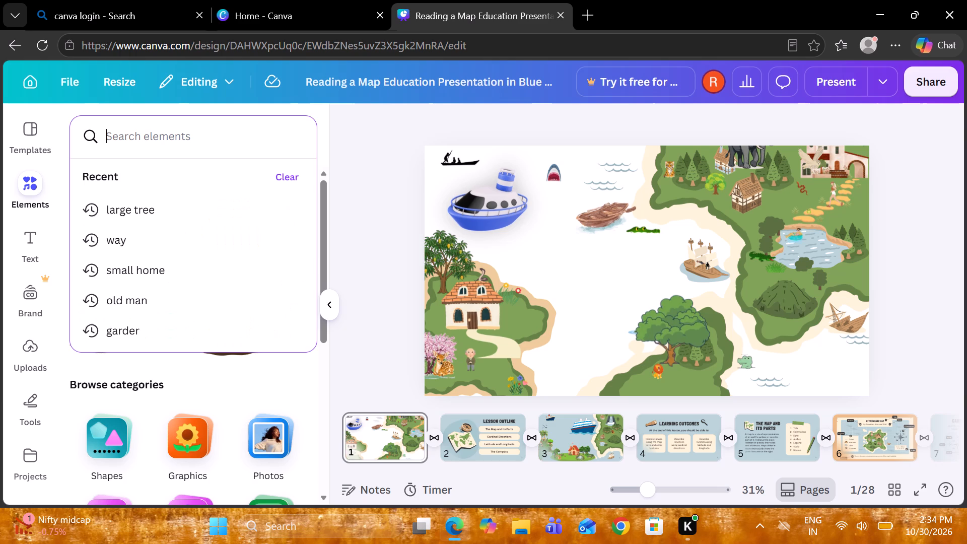
pyautogui.write('papaya')
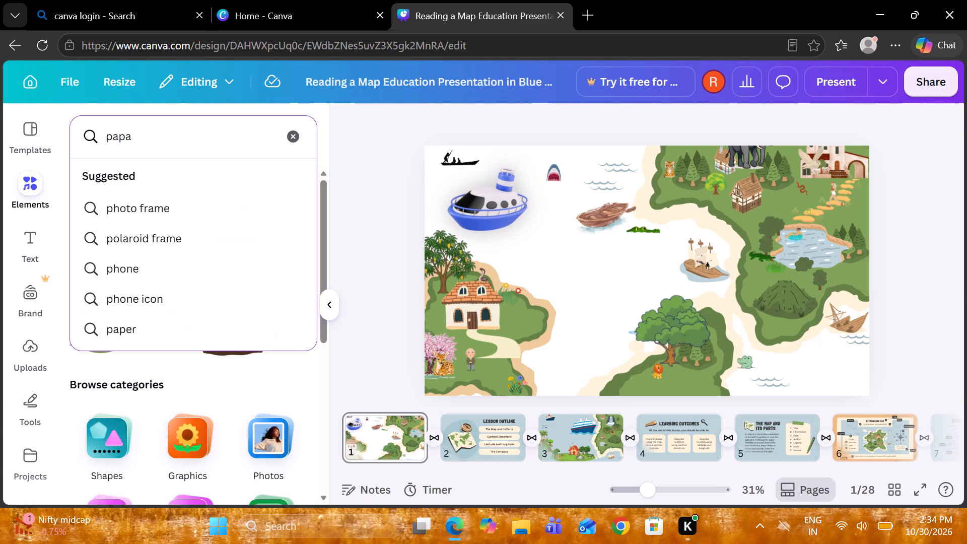
pyautogui.press('space')
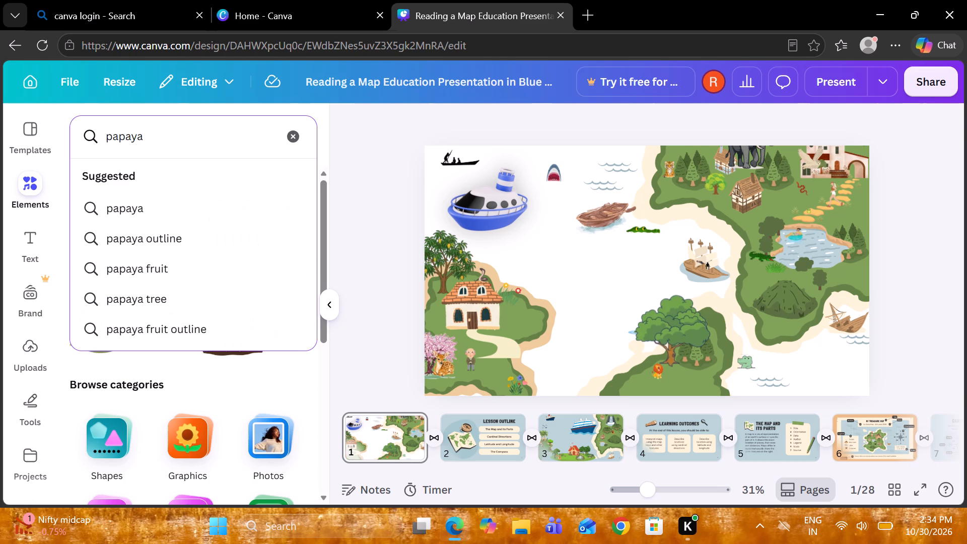
pyautogui.press('t')
pyautogui.write('ree')
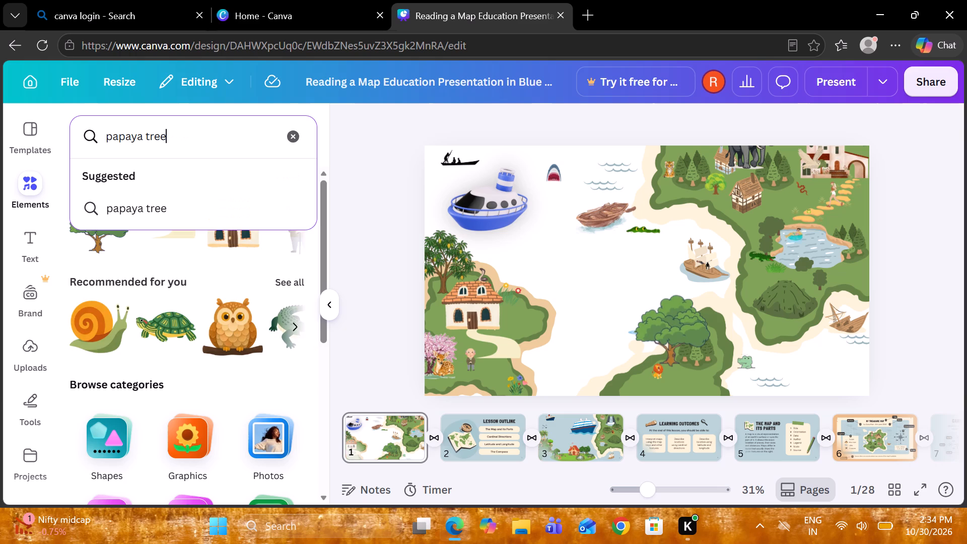
pyautogui.press('Return')
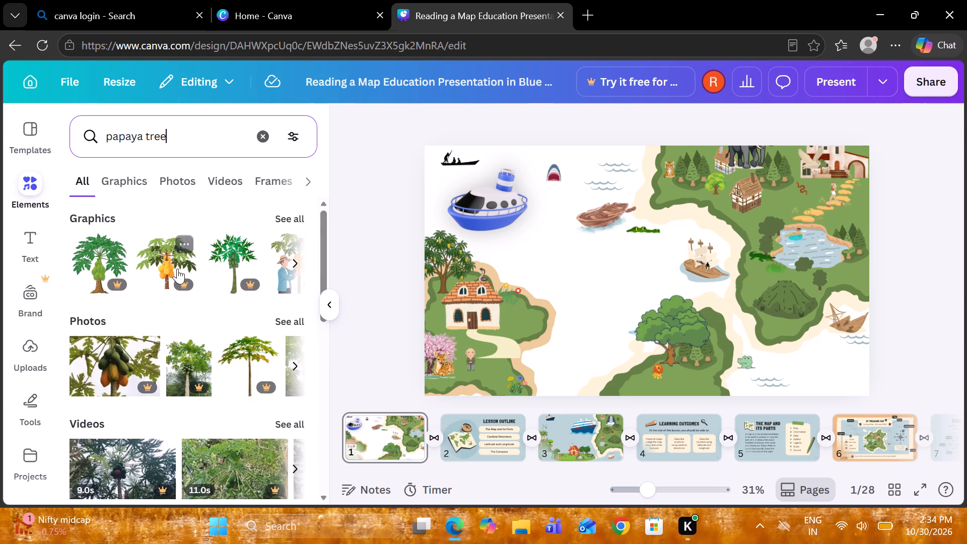
# Add the free palm tree graphic with teal leaves and brown trunk to page 1, shrunk and placed beside the tiled-roof house.
pyautogui.hscroll(-5, 184, 265)
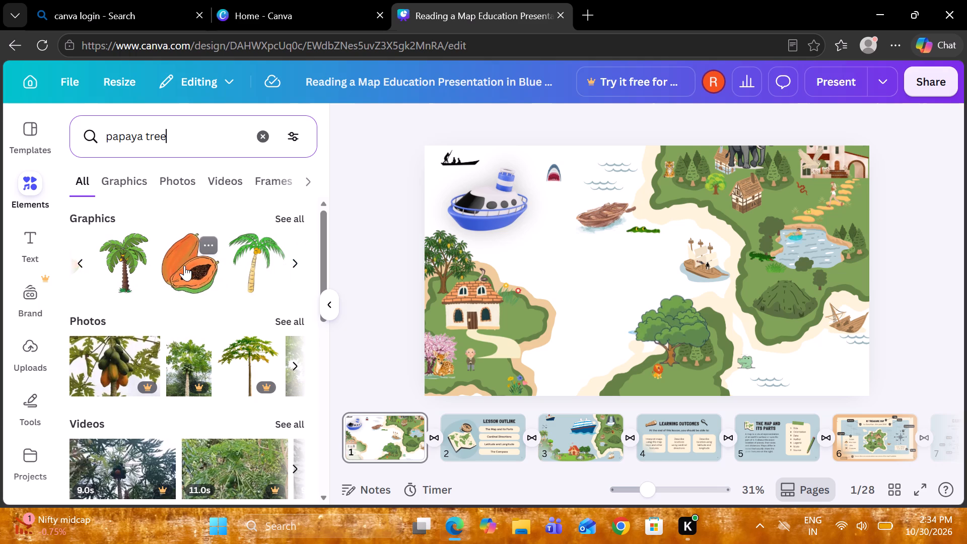
pyautogui.hscroll(-1, 184, 265)
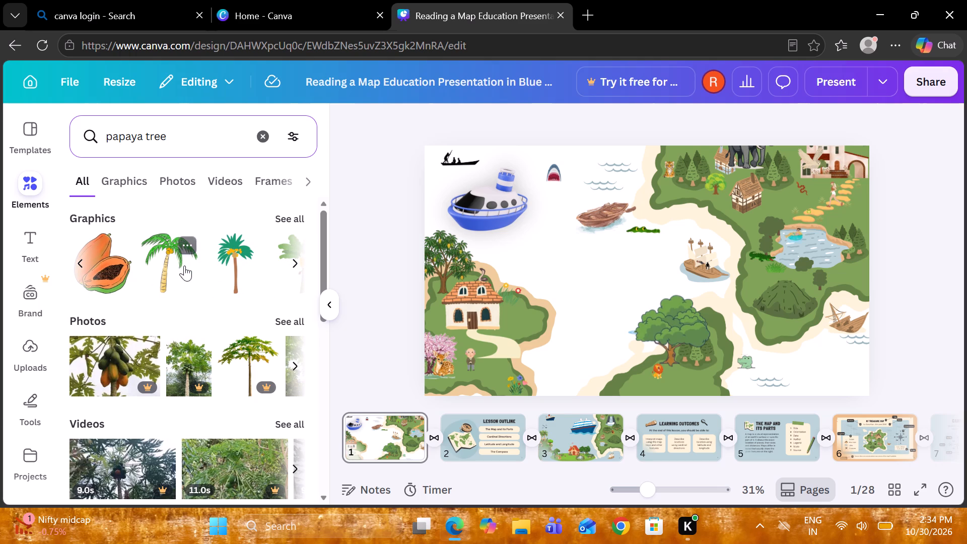
pyautogui.click(229, 259)
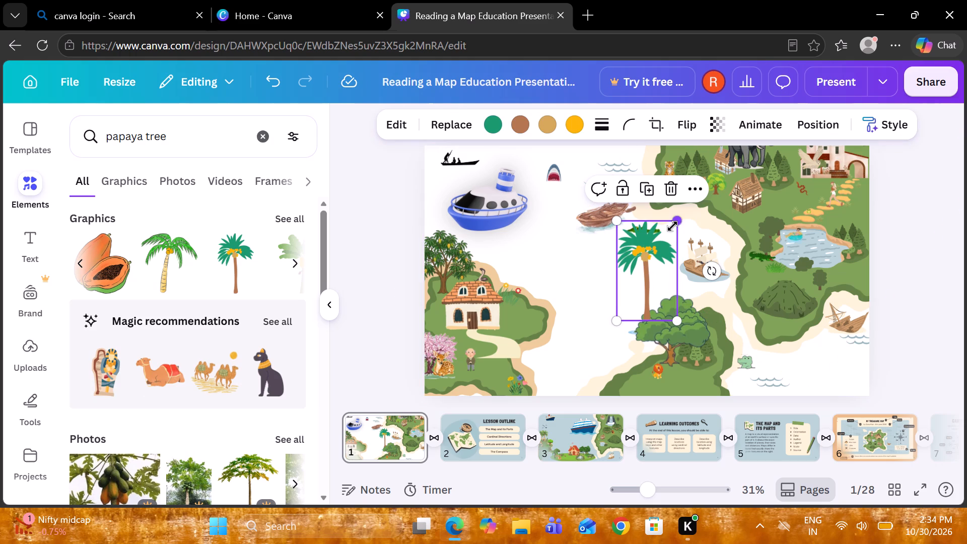
pyautogui.moveTo(672, 223); pyautogui.dragTo(648, 286)
pyautogui.moveTo(625, 299); pyautogui.dragTo(597, 300)
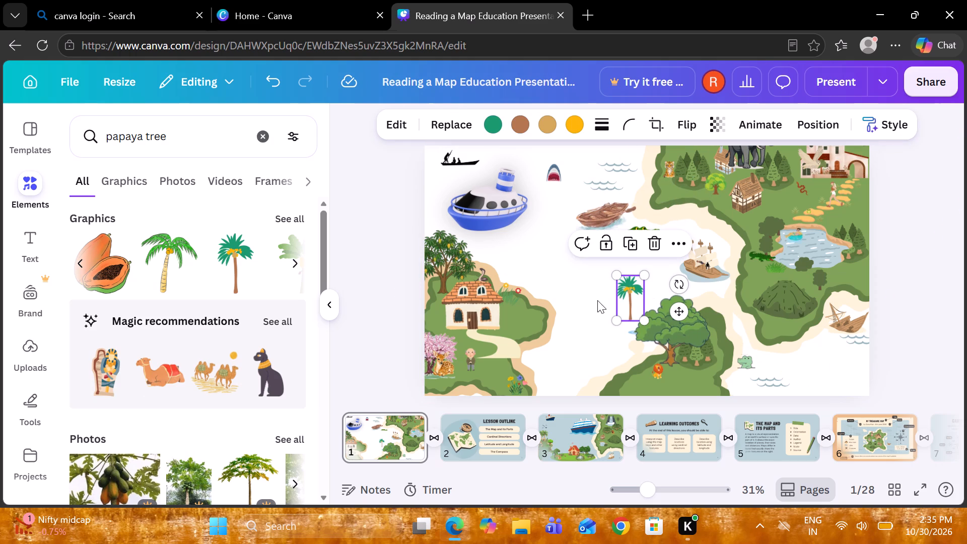
pyautogui.moveTo(597, 300); pyautogui.dragTo(517, 294)
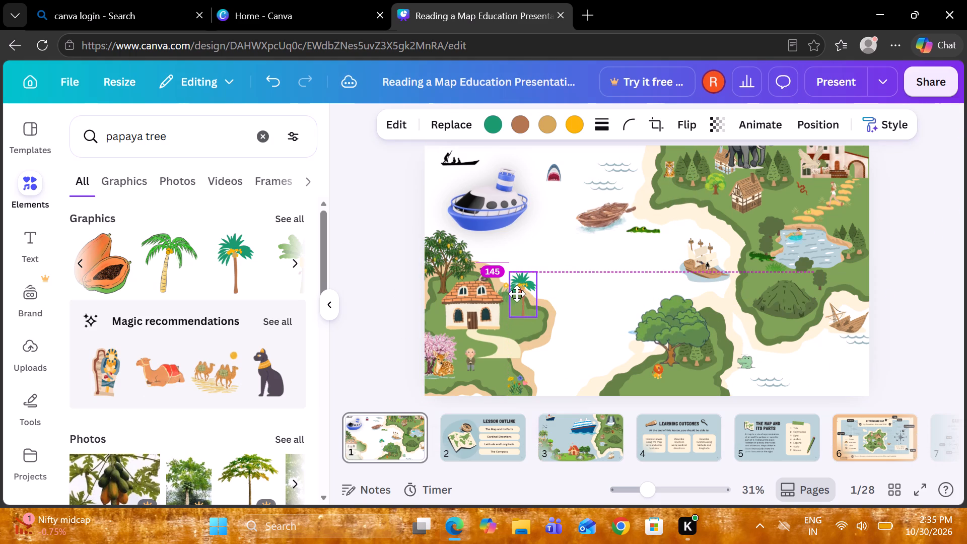
pyautogui.moveTo(517, 294); pyautogui.dragTo(517, 290)
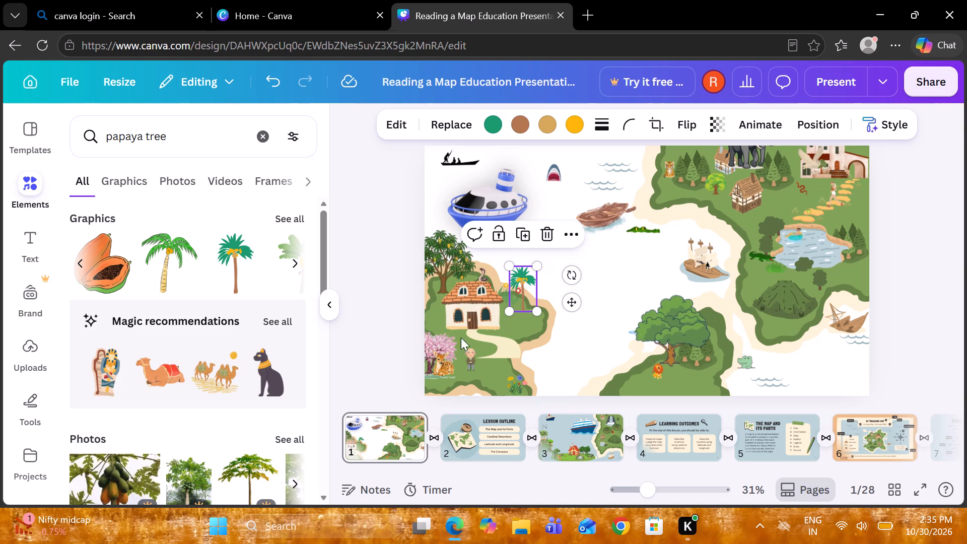
# Replace the element search term with "grass" and run the search.
pyautogui.moveTo(162, 137); pyautogui.dragTo(172, 137)
pyautogui.click(172, 137)
pyautogui.click(172, 137)
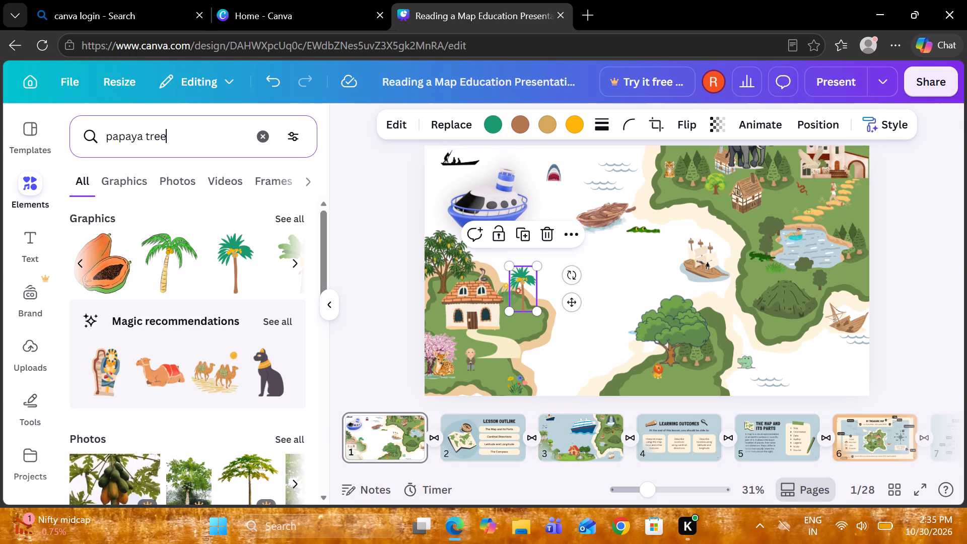
pyautogui.press('BackSpace')
pyautogui.press('BackSpace')
pyautogui.press('BackSpace')
pyautogui.press('BackSpace')
pyautogui.press('BackSpace')
pyautogui.press('BackSpace')
pyautogui.press('BackSpace')
pyautogui.press('BackSpace')
pyautogui.press('BackSpace')
pyautogui.press('BackSpace')
pyautogui.press('BackSpace')
pyautogui.press('BackSpace')
pyautogui.press('BackSpace')
pyautogui.press('BackSpace')
pyautogui.press('BackSpace')
pyautogui.press('BackSpace')
pyautogui.press('BackSpace')
pyautogui.press('BackSpace')
pyautogui.press('BackSpace')
pyautogui.press('BackSpace')
pyautogui.press('BackSpace')
pyautogui.press('BackSpace')
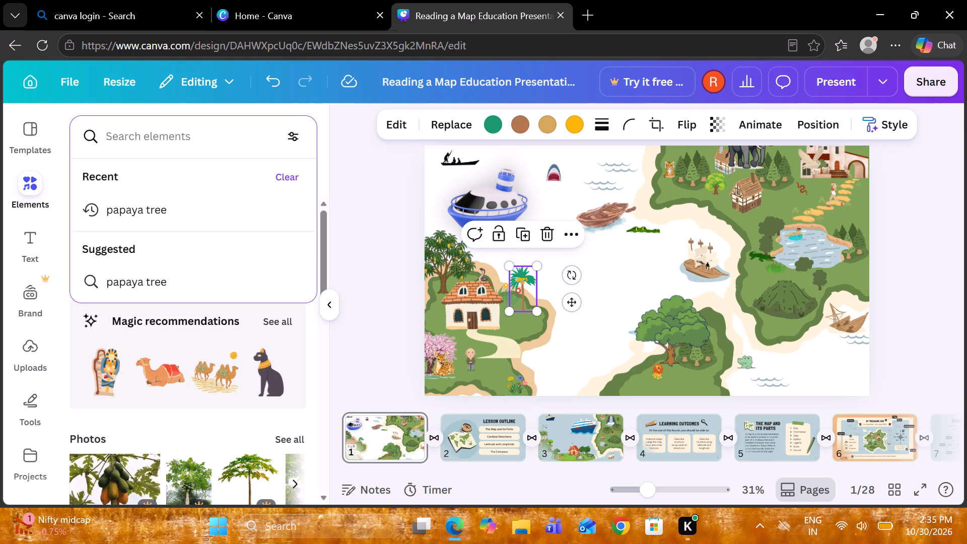
pyautogui.write('grass')
pyautogui.press('Return')
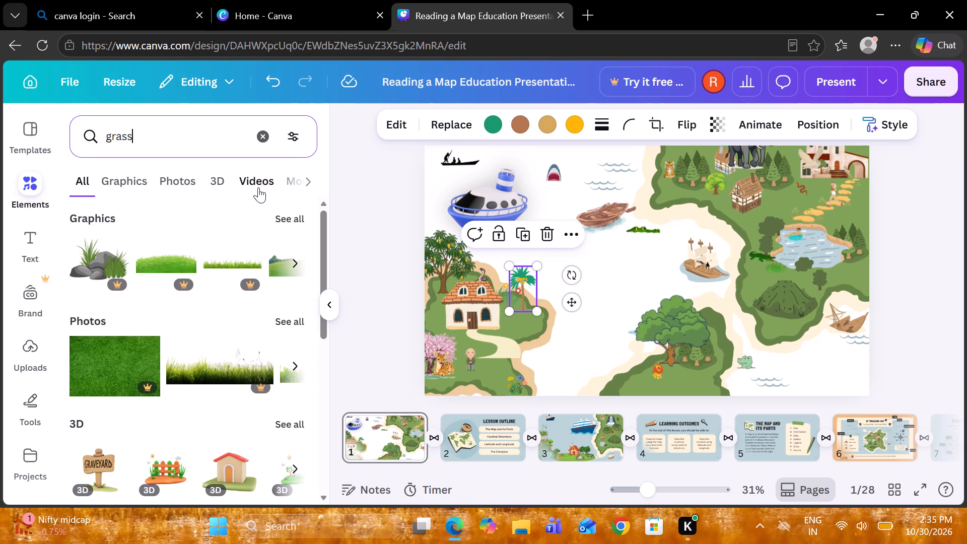
# Add the yellowish wild grass clump graphic to page 1, shrunk to a small tuft at the base of the new palm tree.
pyautogui.hscroll(-1, 209, 231)
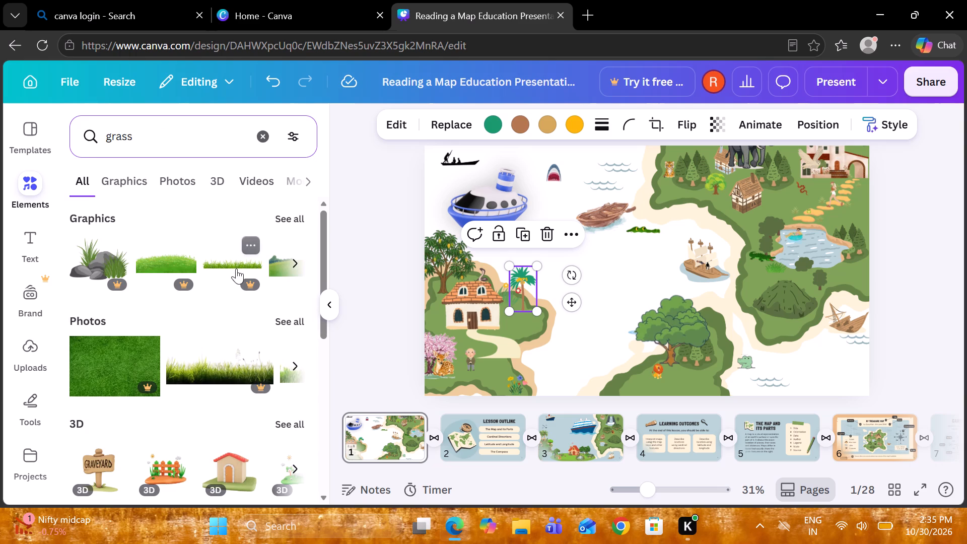
pyautogui.hscroll(-3, 236, 268)
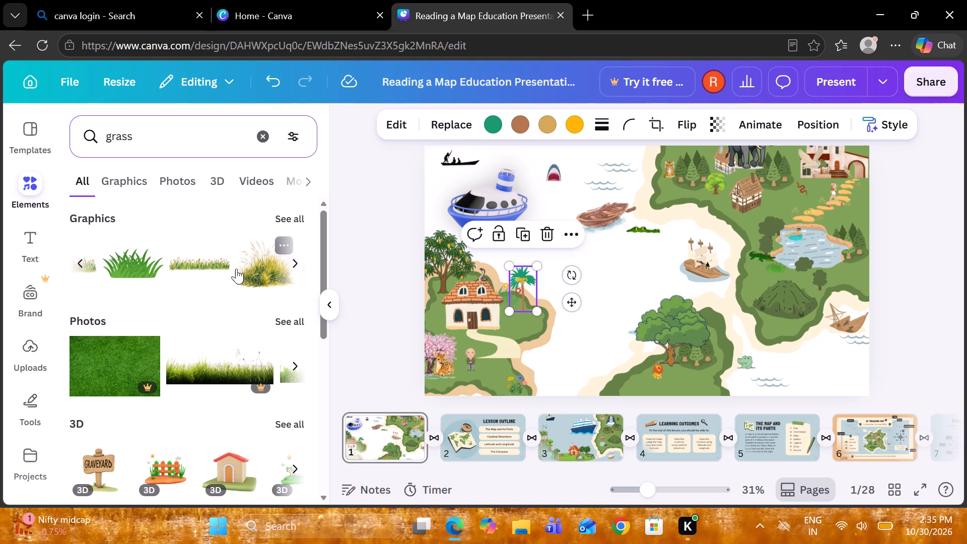
pyautogui.hscroll(-1, 236, 268)
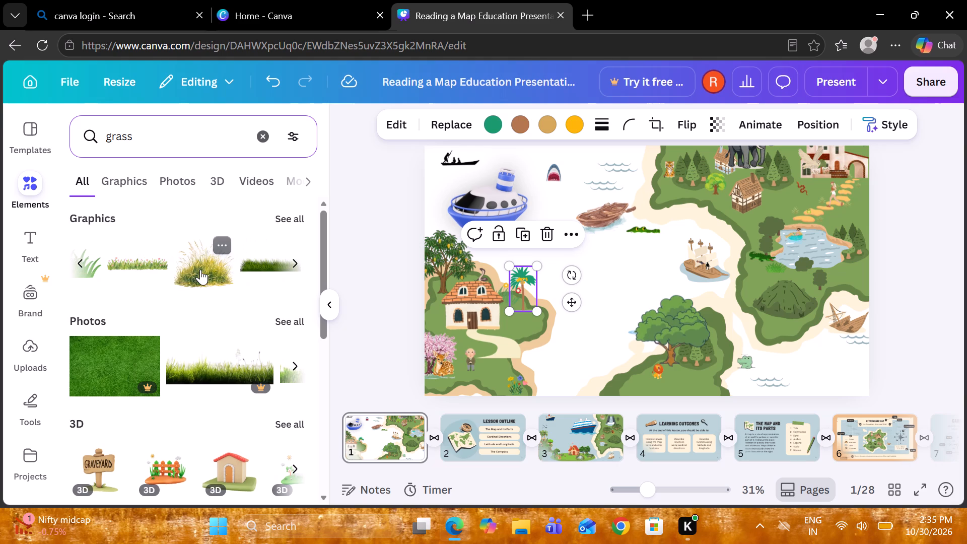
pyautogui.click(200, 269)
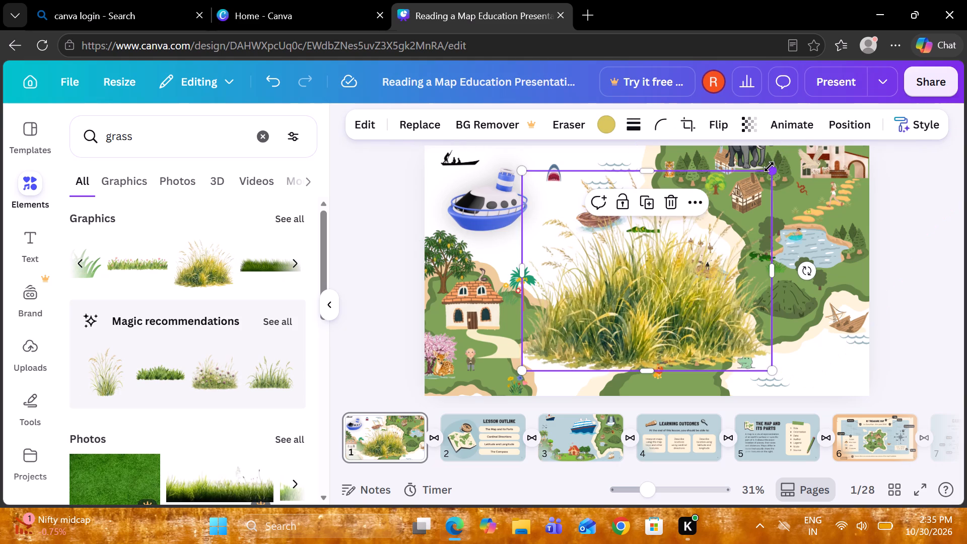
pyautogui.moveTo(769, 167); pyautogui.dragTo(532, 327)
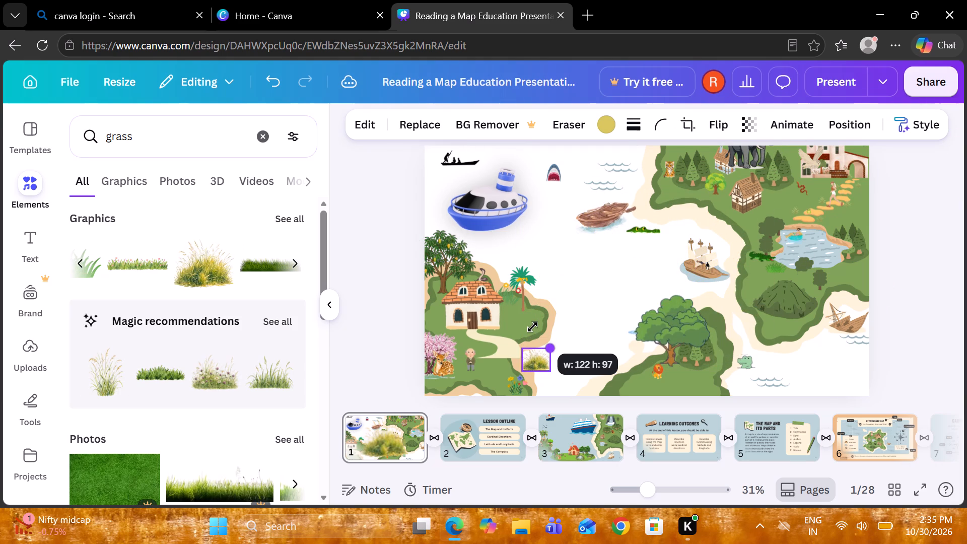
pyautogui.moveTo(532, 327); pyautogui.dragTo(523, 332)
pyautogui.moveTo(543, 406); pyautogui.dragTo(541, 396)
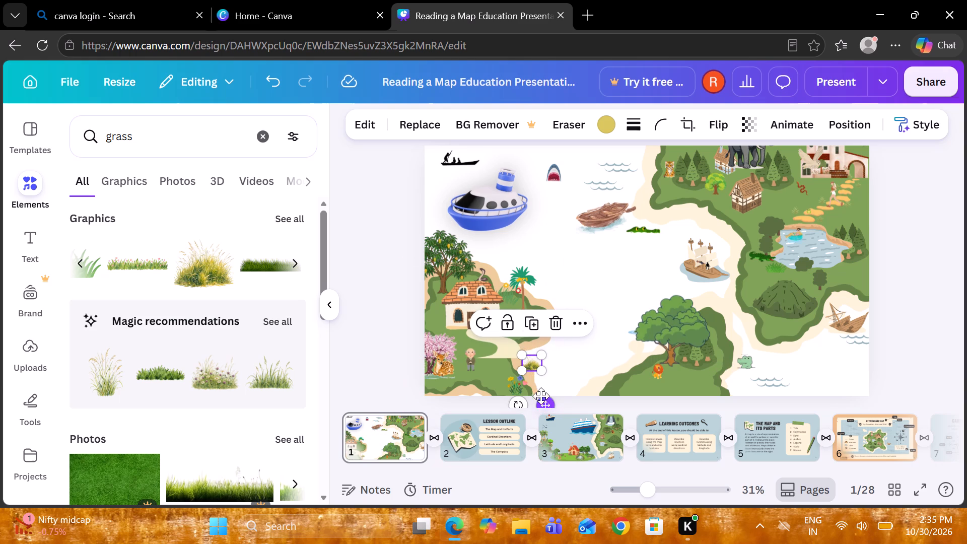
pyautogui.moveTo(541, 396); pyautogui.dragTo(535, 349)
pyautogui.click(595, 294)
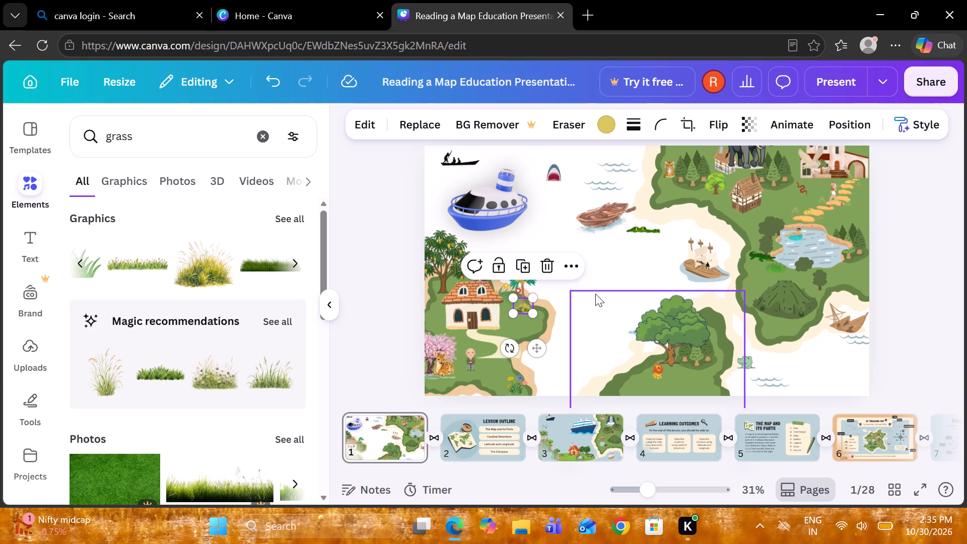
pyautogui.click(381, 271)
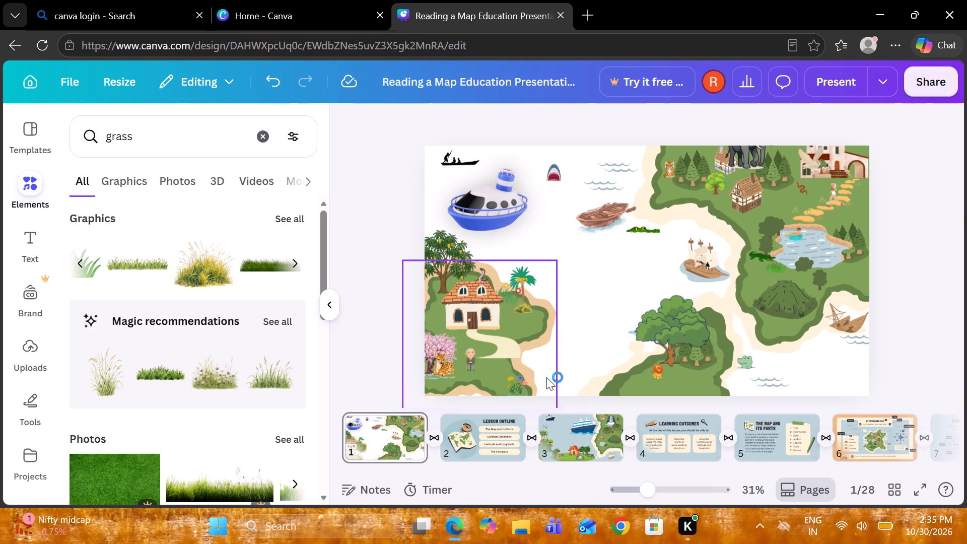
pyautogui.hscroll(-2, 709, 440)
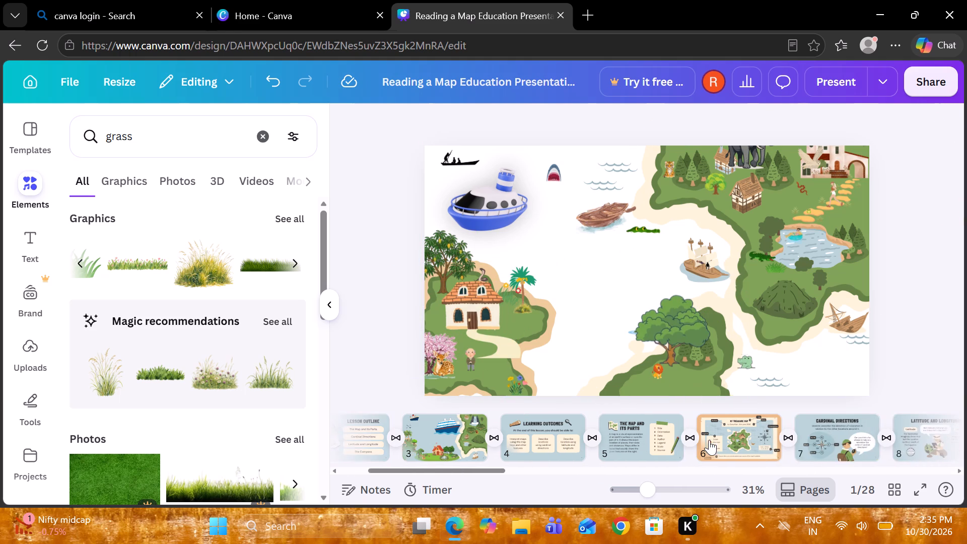
pyautogui.hscroll(-6, 709, 440)
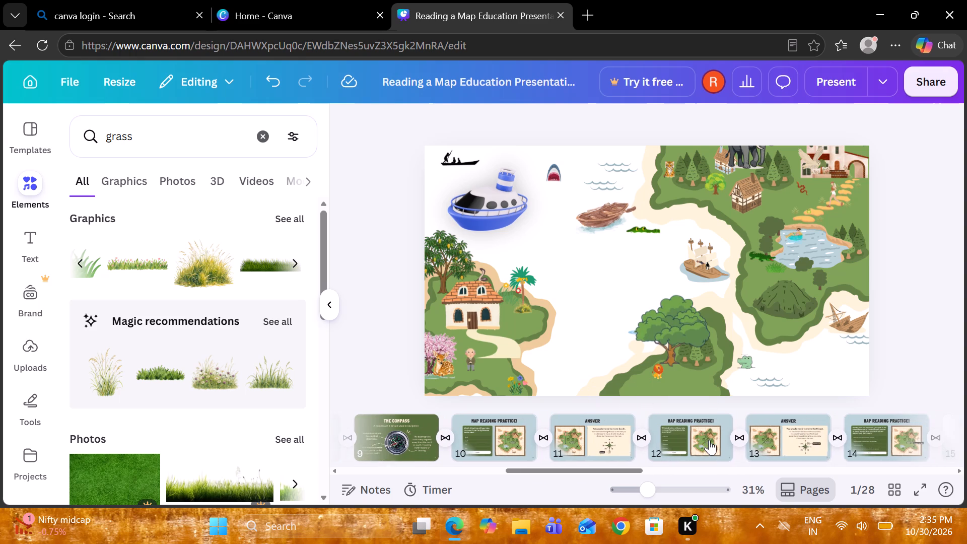
pyautogui.hscroll(-2, 733, 432)
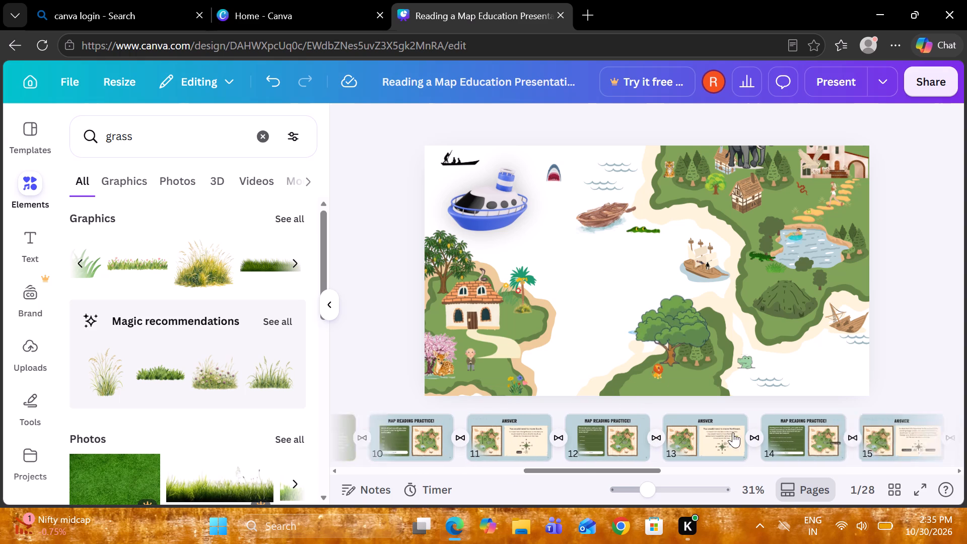
pyautogui.hscroll(-5, 733, 432)
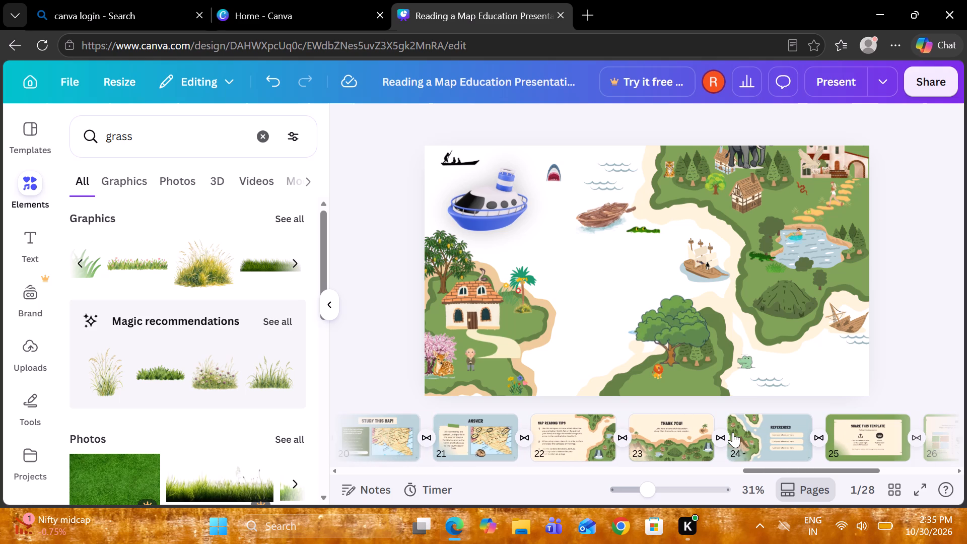
pyautogui.hscroll(1, 733, 432)
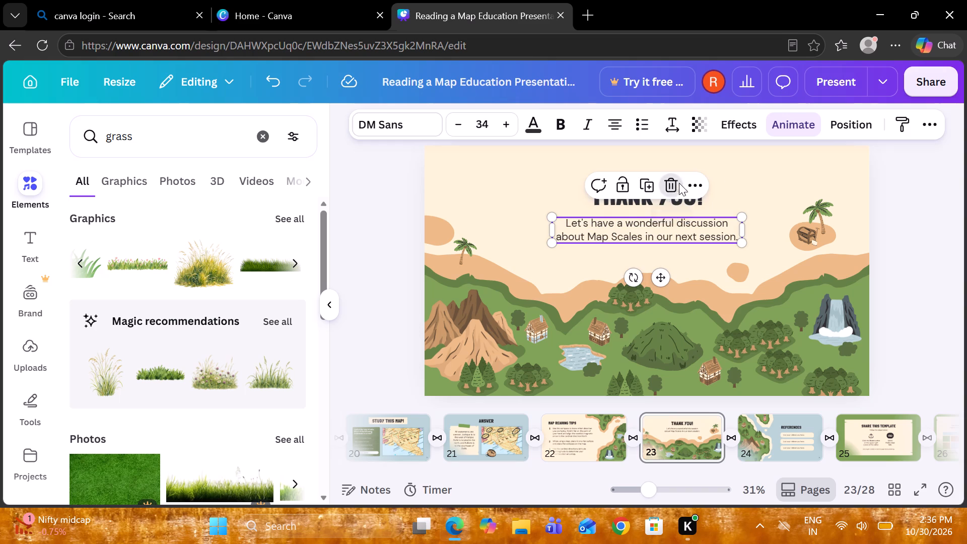
pyautogui.click(654, 195)
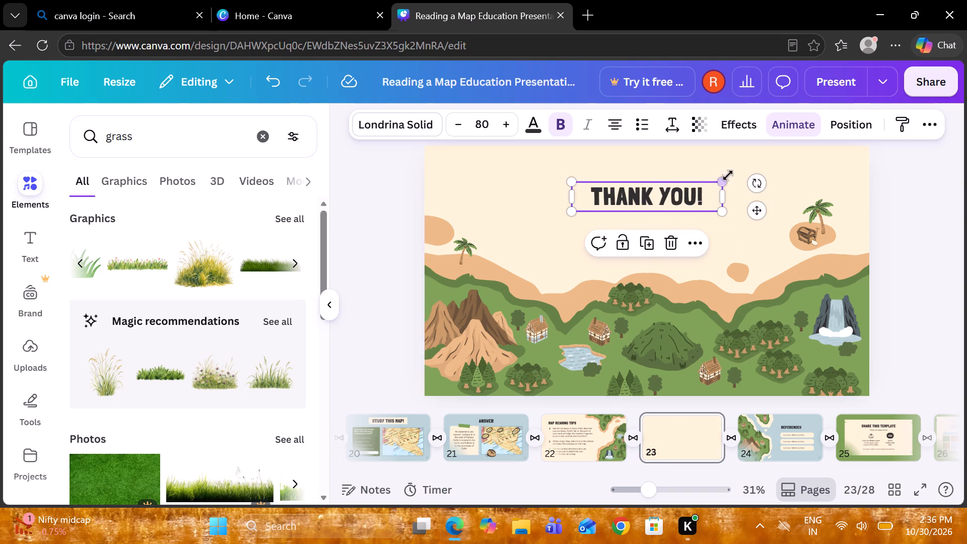
pyautogui.click(663, 241)
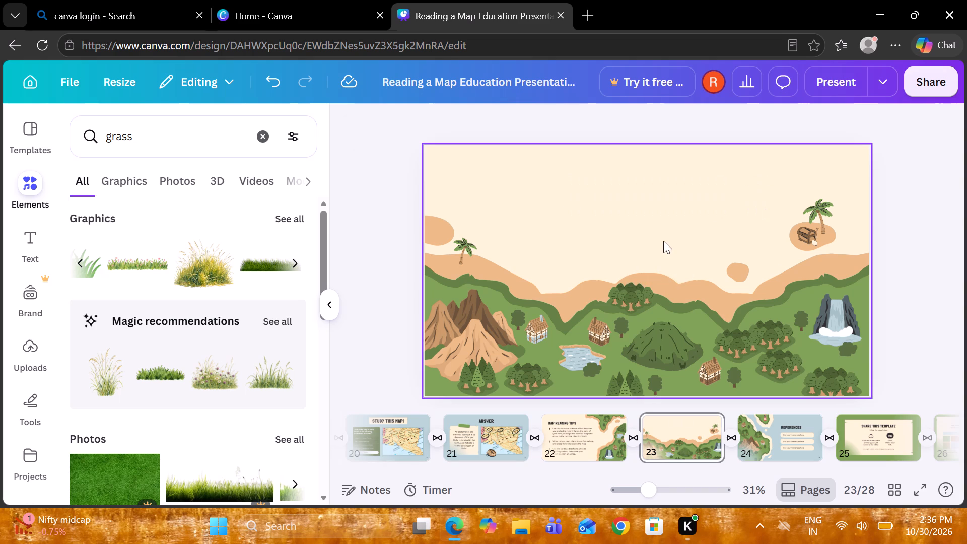
pyautogui.scroll(-1, 663, 241)
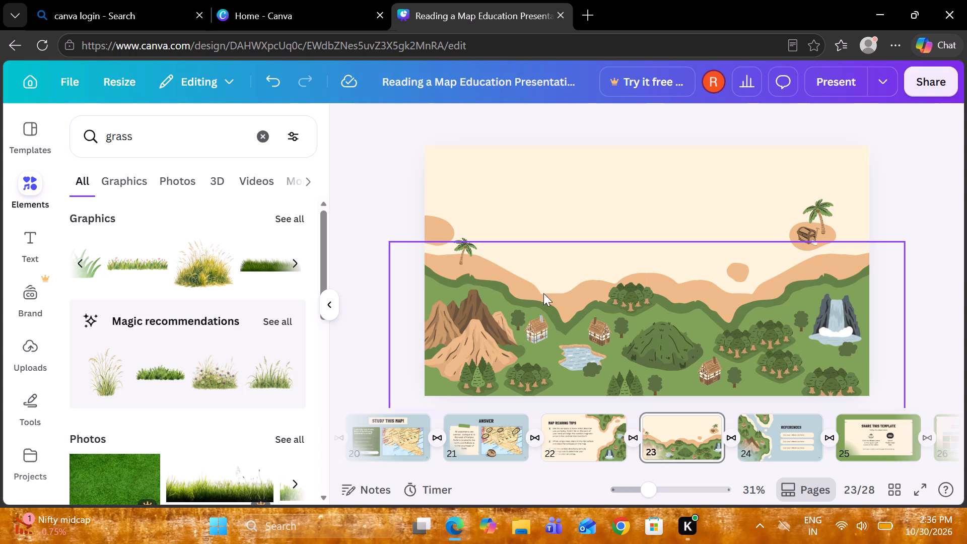
# Delete the dark green hill graphic from the middle of the page 23 map.
pyautogui.click(471, 325)
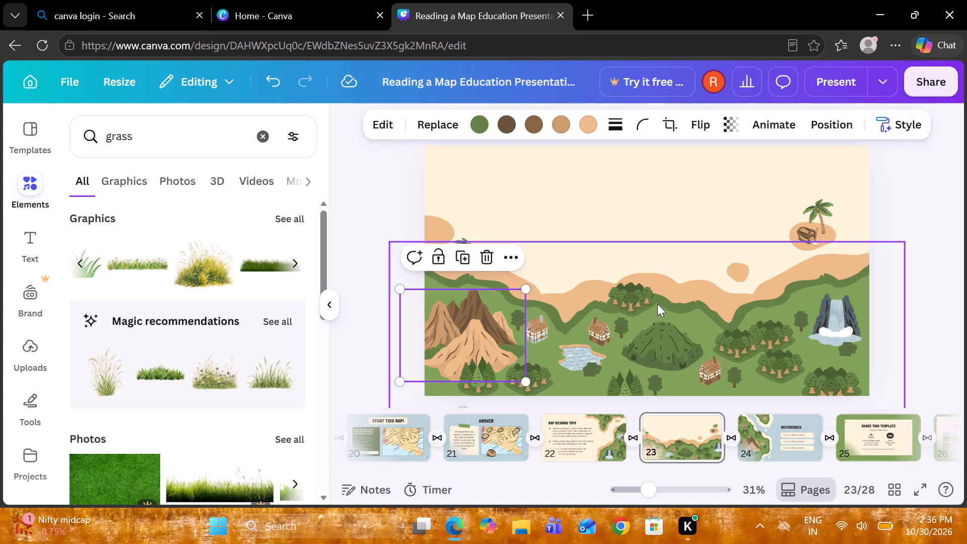
pyautogui.click(668, 342)
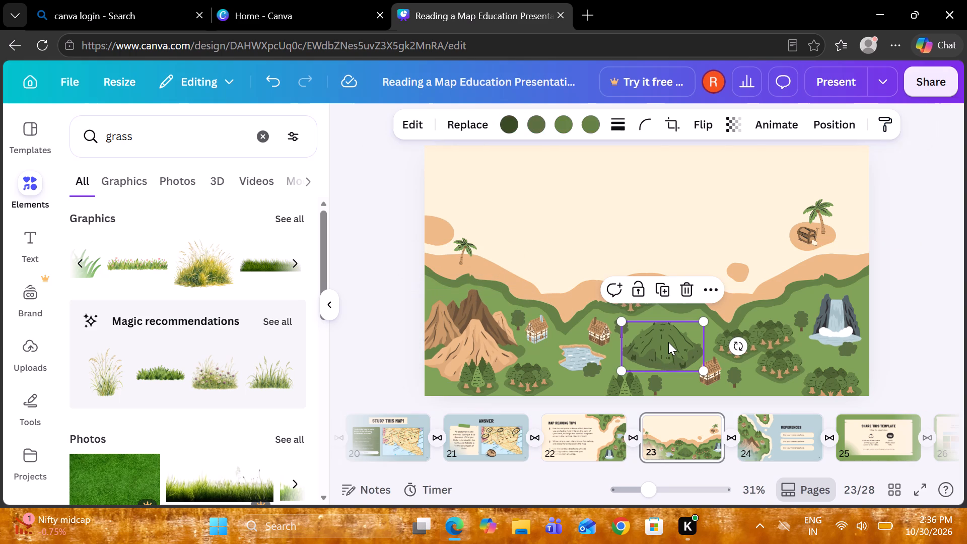
pyautogui.click(684, 289)
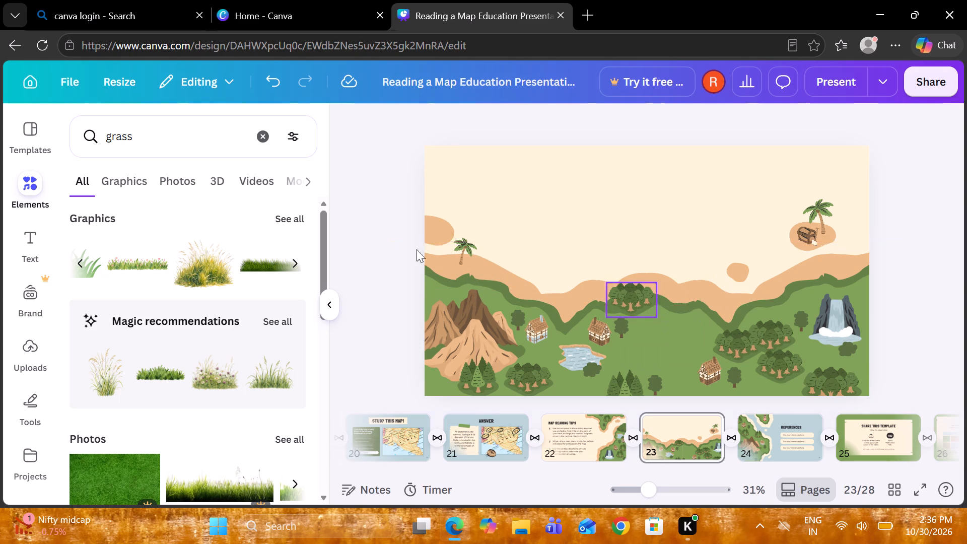
# Replace the element search term with "field", run the search and look through the graphics results.
pyautogui.click(145, 135)
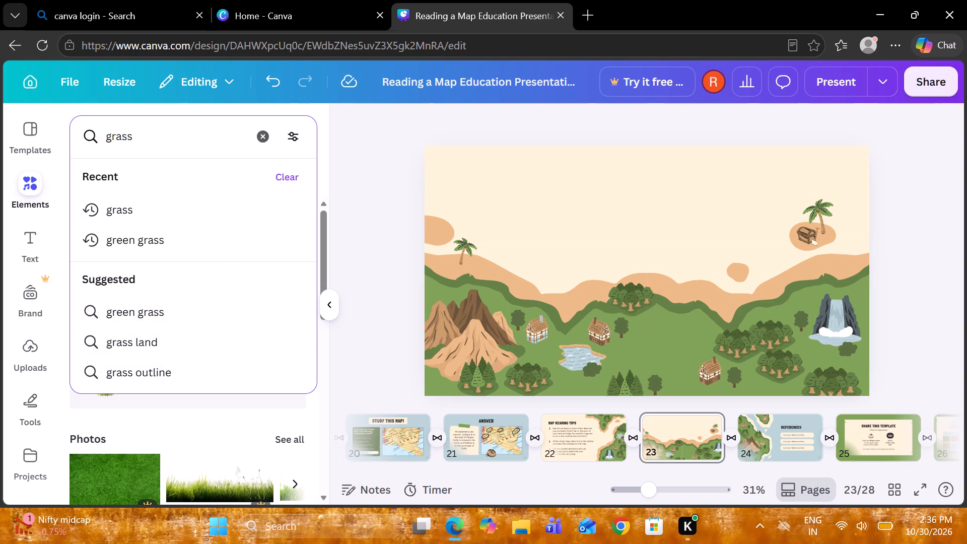
pyautogui.press('BackSpace')
pyautogui.press('BackSpace')
pyautogui.press('BackSpace')
pyautogui.press('BackSpace')
pyautogui.press('BackSpace')
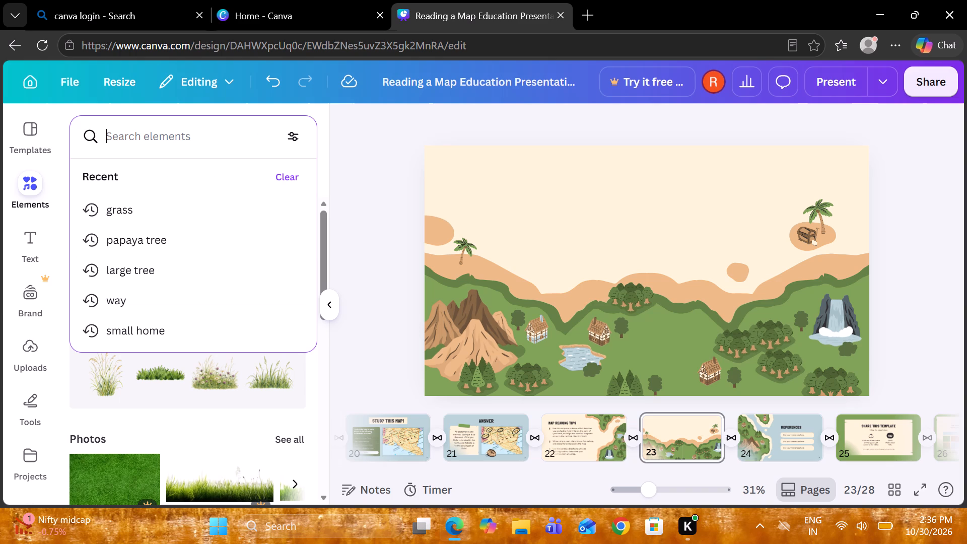
pyautogui.write('fir')
pyautogui.press('BackSpace')
pyautogui.write('eld')
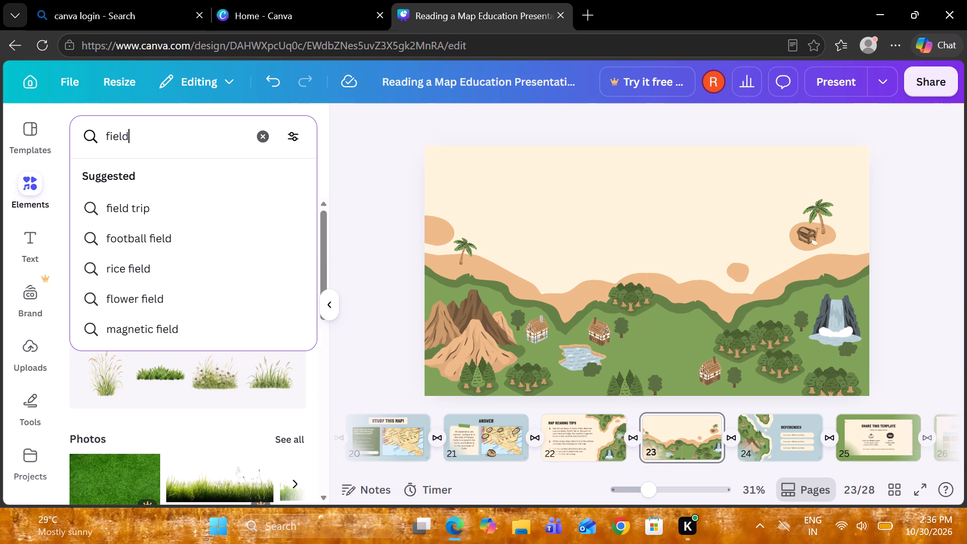
pyautogui.press('Return')
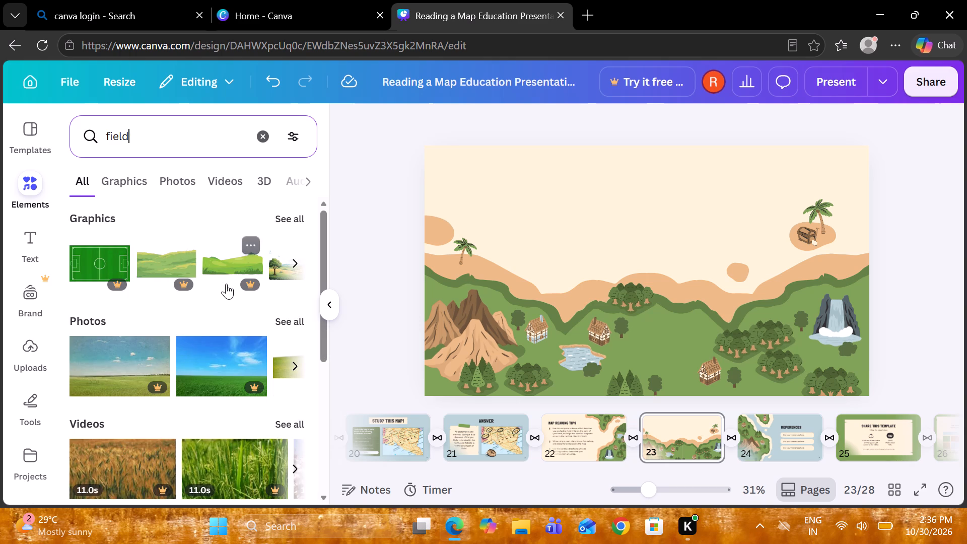
pyautogui.hscroll(-5, 226, 284)
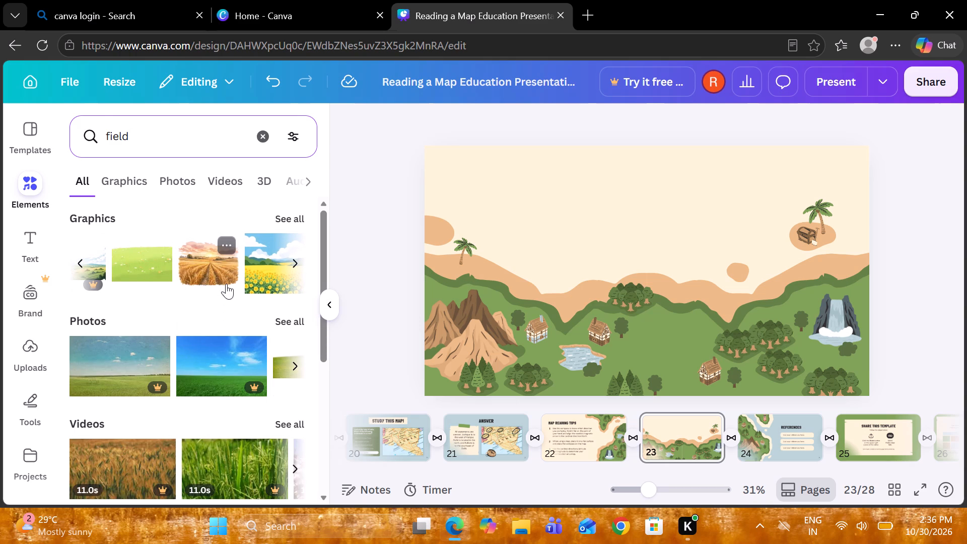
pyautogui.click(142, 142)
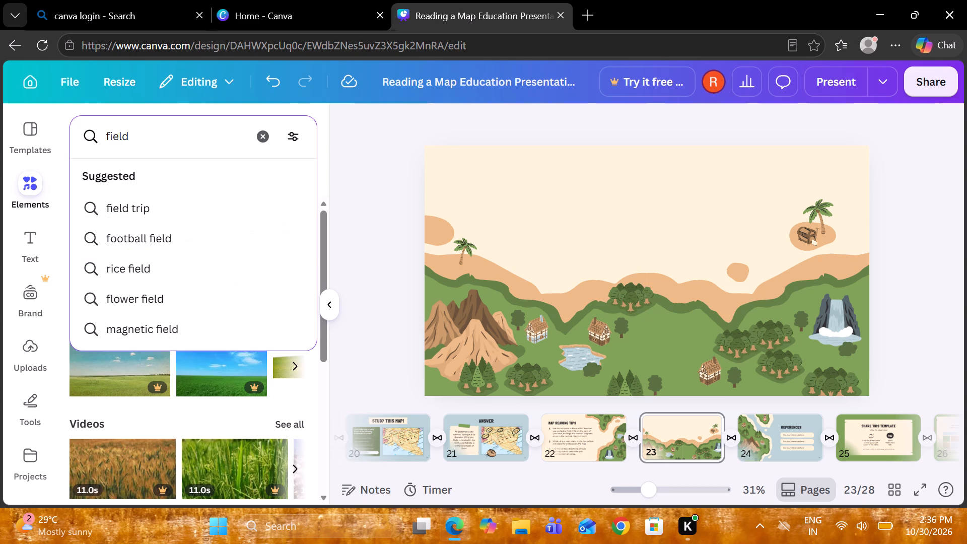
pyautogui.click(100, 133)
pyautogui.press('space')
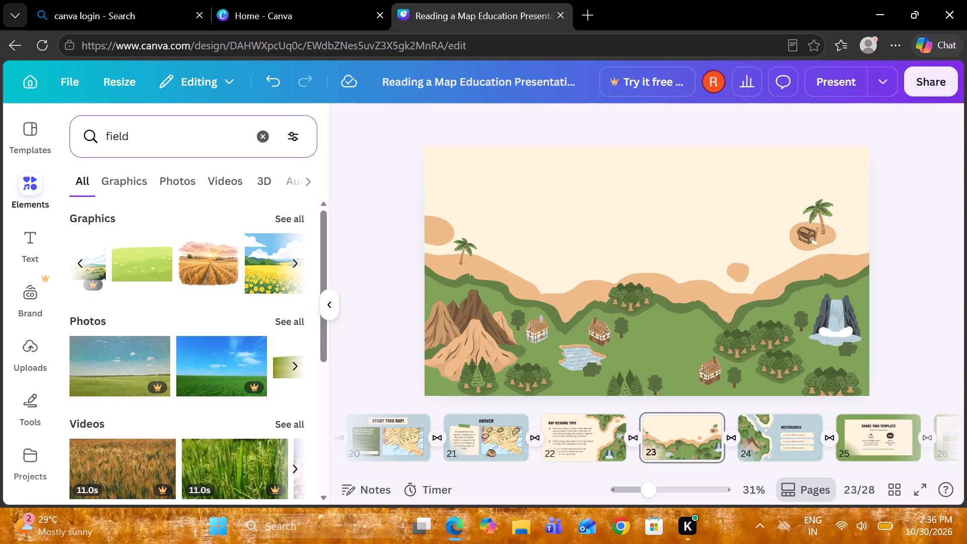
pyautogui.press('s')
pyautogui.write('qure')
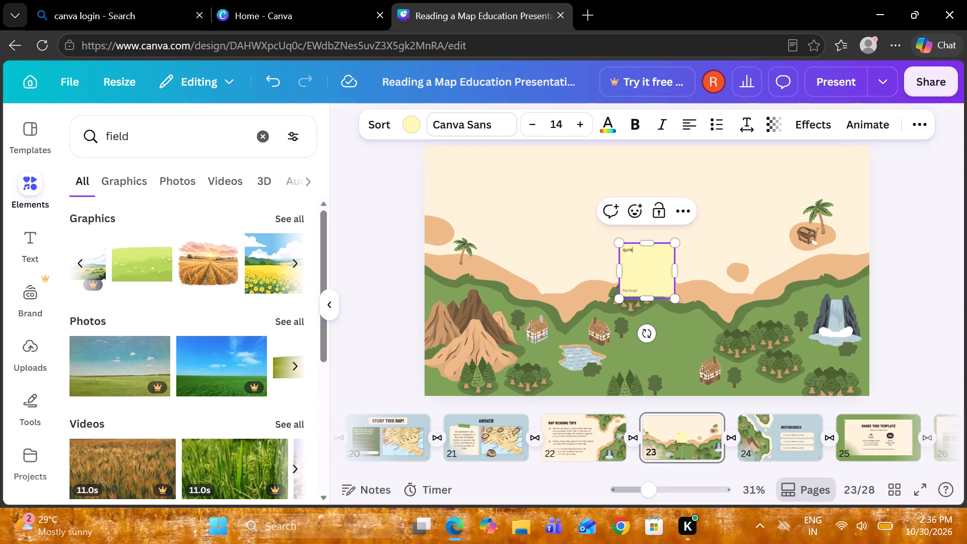
# Replace the element search term with "squre field", run the search and look through the graphics results.
pyautogui.click(104, 133)
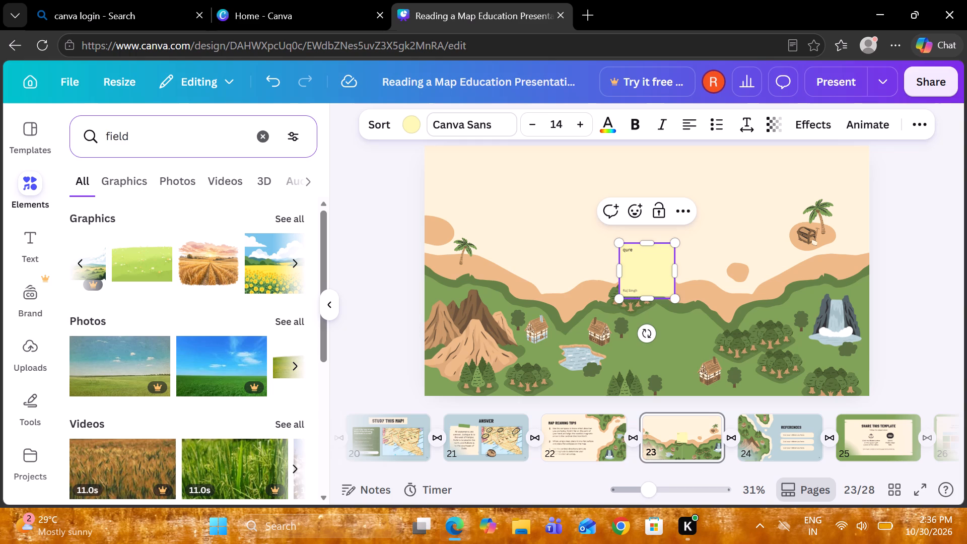
pyautogui.click(101, 134)
pyautogui.click(137, 136)
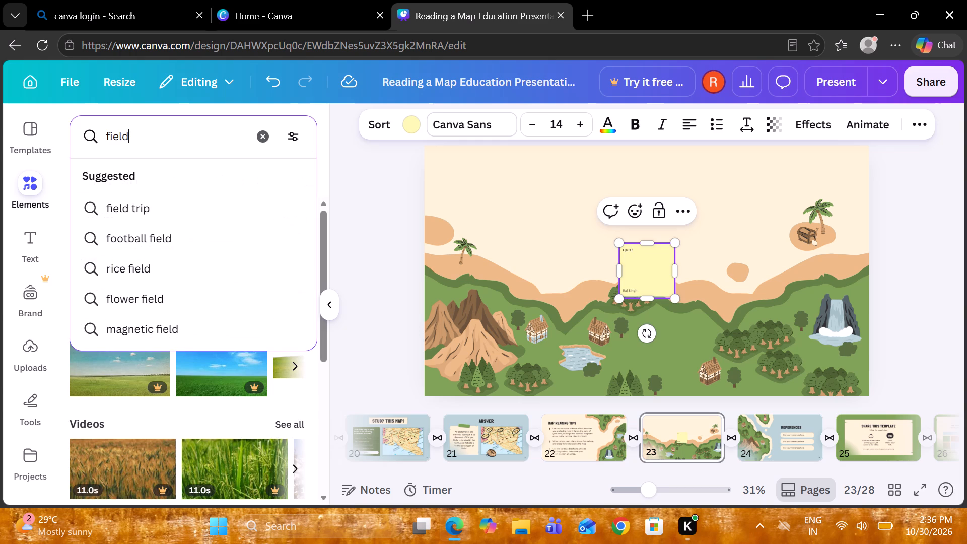
pyautogui.click(102, 137)
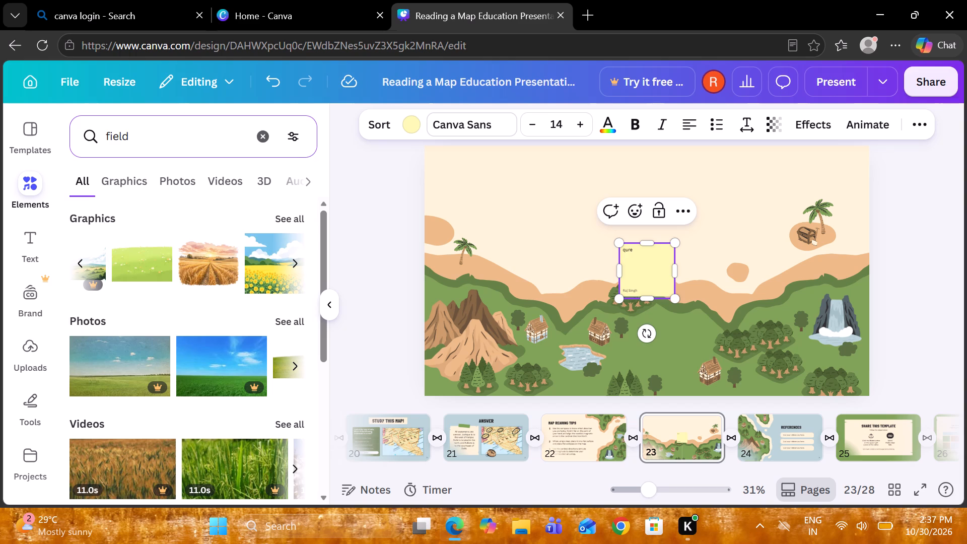
pyautogui.click(143, 135)
pyautogui.press('BackSpace')
pyautogui.press('BackSpace')
pyautogui.press('BackSpace')
pyautogui.press('BackSpace')
pyautogui.press('BackSpace')
pyautogui.press('BackSpace')
pyautogui.press('BackSpace')
pyautogui.press('BackSpace')
pyautogui.press('BackSpace')
pyautogui.press('BackSpace')
pyautogui.press('BackSpace')
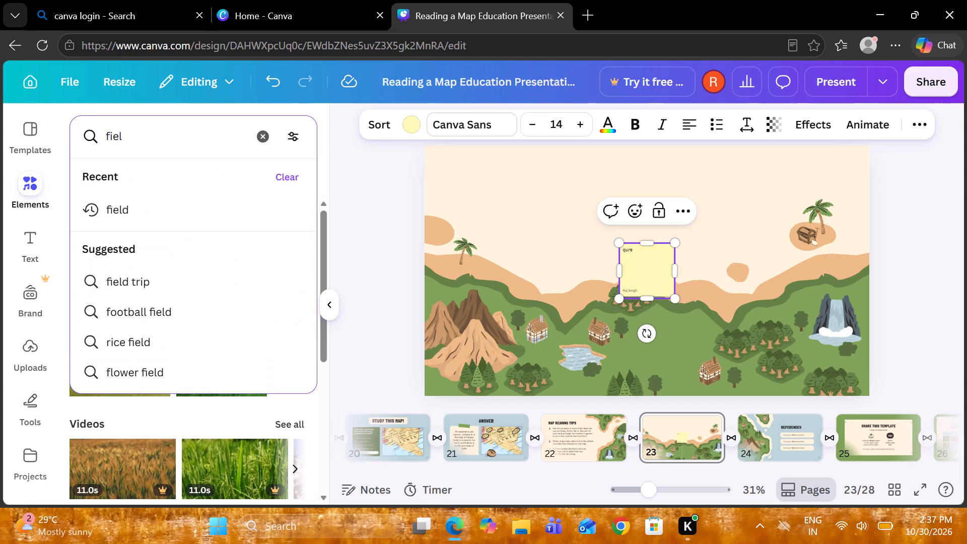
pyautogui.press('BackSpace')
pyautogui.press('BackSpace')
pyautogui.write('squre field')
pyautogui.press('Return')
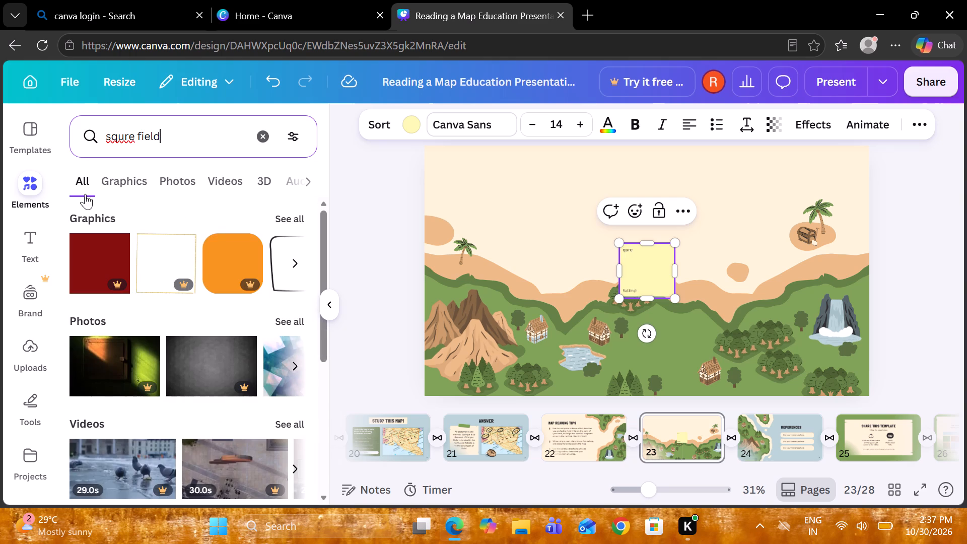
pyautogui.hscroll(-3, 233, 245)
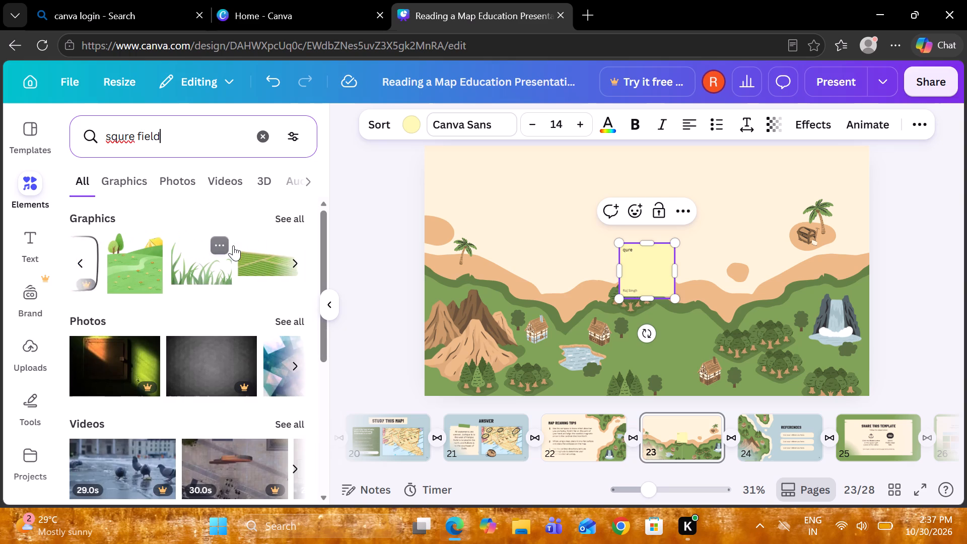
pyautogui.hscroll(-2, 233, 245)
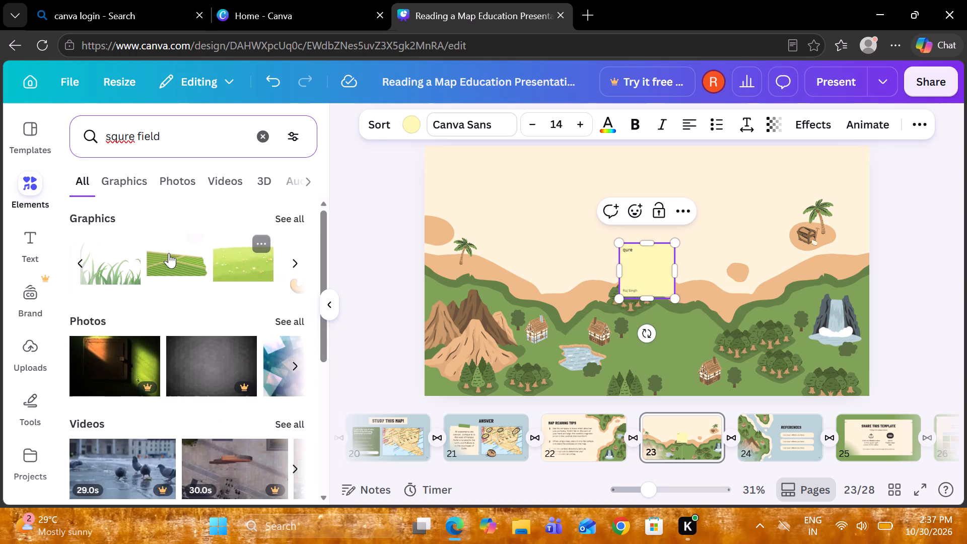
pyautogui.hscroll(-3, 168, 253)
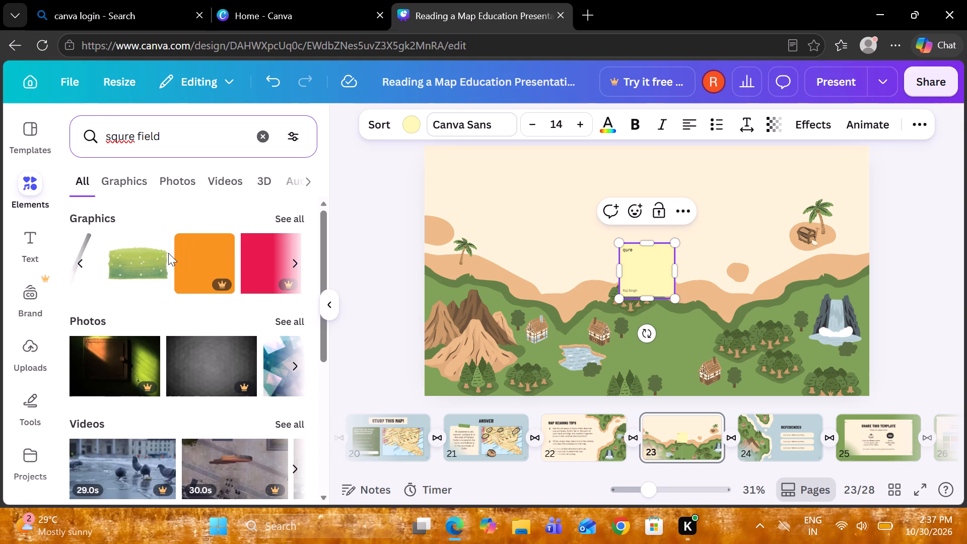
pyautogui.hscroll(-3, 168, 253)
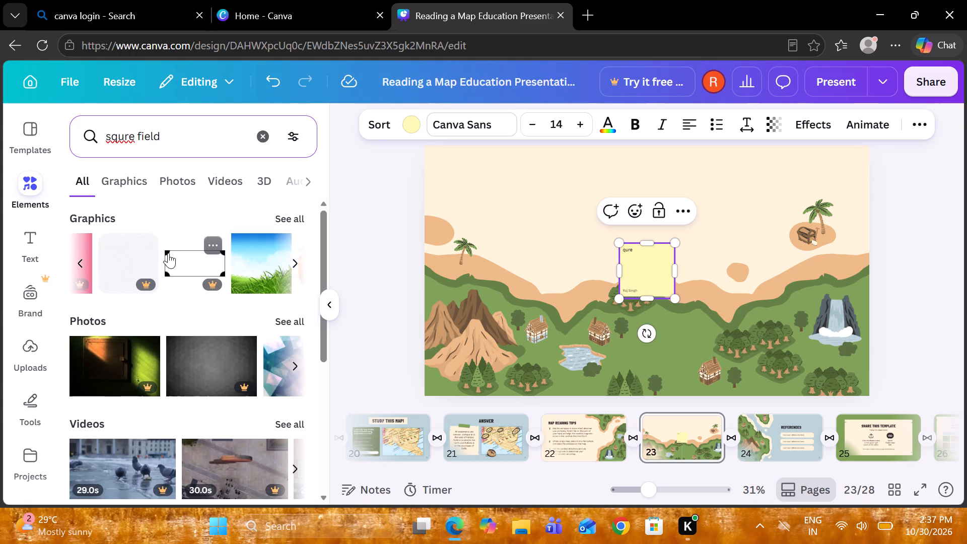
pyautogui.hscroll(2, 168, 253)
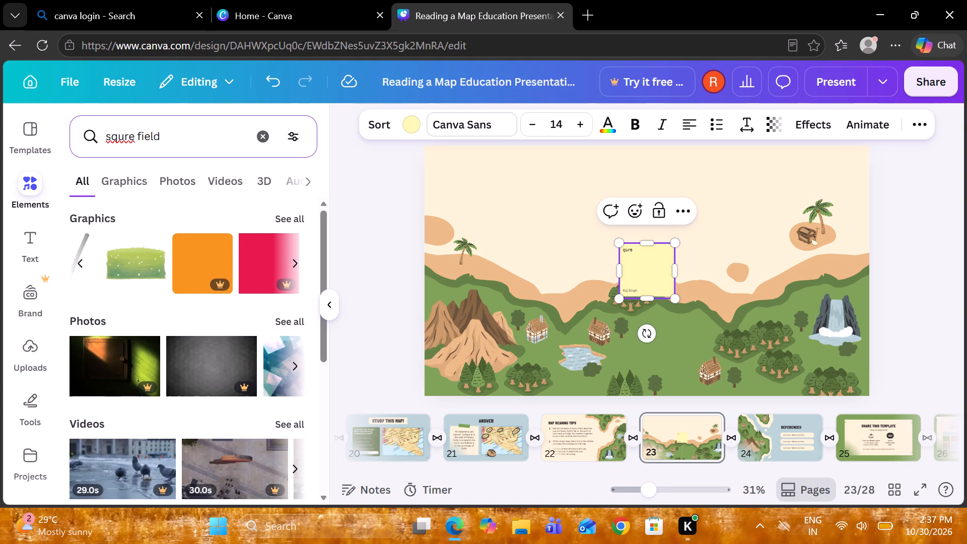
# Clear the element search term completely.
pyautogui.press('BackSpace')
pyautogui.press('BackSpace')
pyautogui.press('BackSpace')
pyautogui.press('BackSpace')
pyautogui.press('BackSpace')
pyautogui.press('BackSpace')
pyautogui.press('BackSpace')
pyautogui.press('BackSpace')
pyautogui.press('BackSpace')
pyautogui.press('BackSpace')
pyautogui.press('BackSpace')
pyautogui.press('BackSpace')
pyautogui.press('BackSpace')
pyautogui.press('BackSpace')
pyautogui.press('BackSpace')
pyautogui.press('BackSpace')
pyautogui.press('BackSpace')
pyautogui.press('BackSpace')
pyautogui.press('BackSpace')
pyautogui.press('BackSpace')
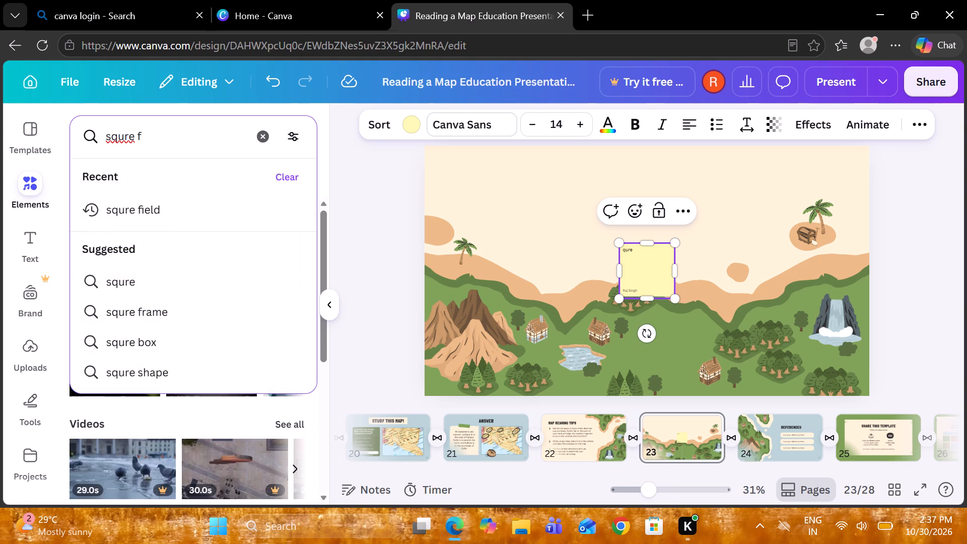
pyautogui.press('BackSpace')
pyautogui.press('BackSpace')
pyautogui.press('BackSpace')
pyautogui.press('BackSpace')
pyautogui.press('BackSpace')
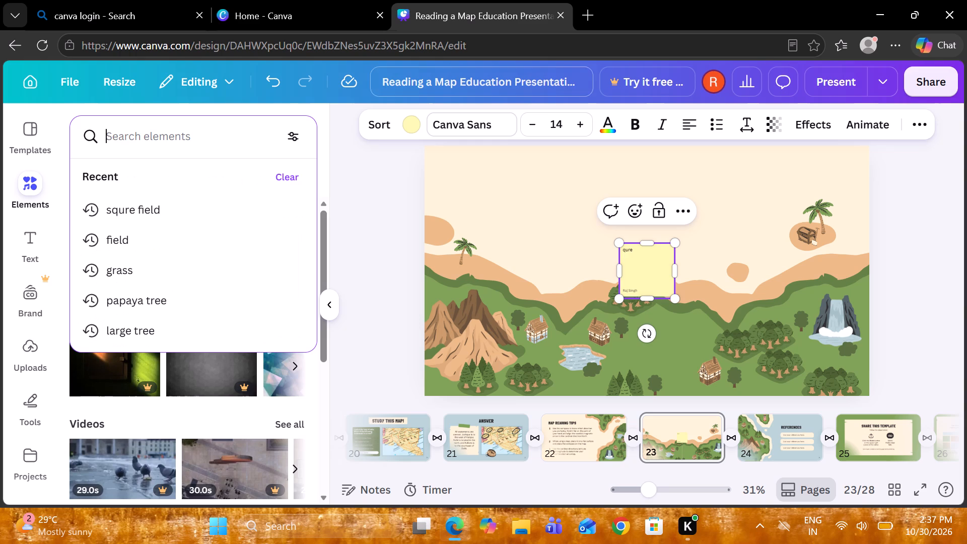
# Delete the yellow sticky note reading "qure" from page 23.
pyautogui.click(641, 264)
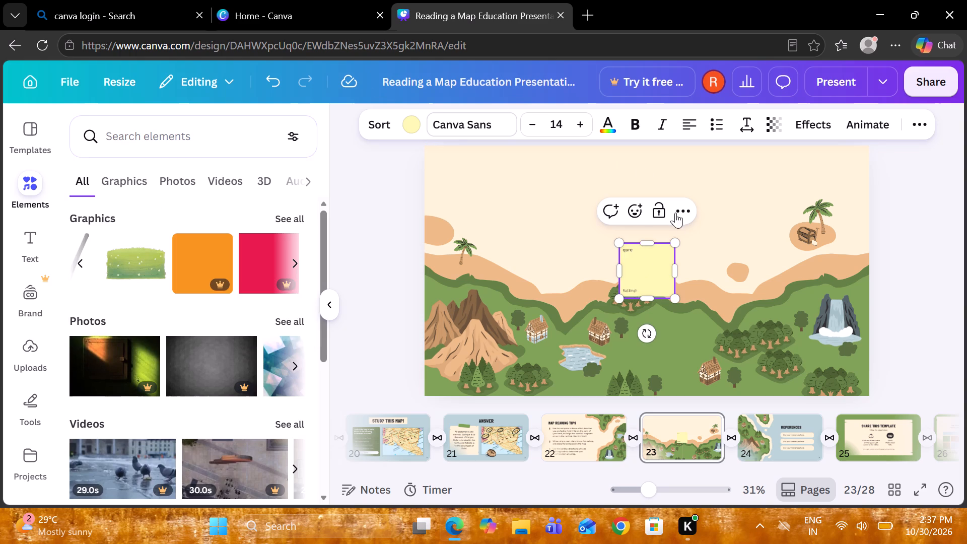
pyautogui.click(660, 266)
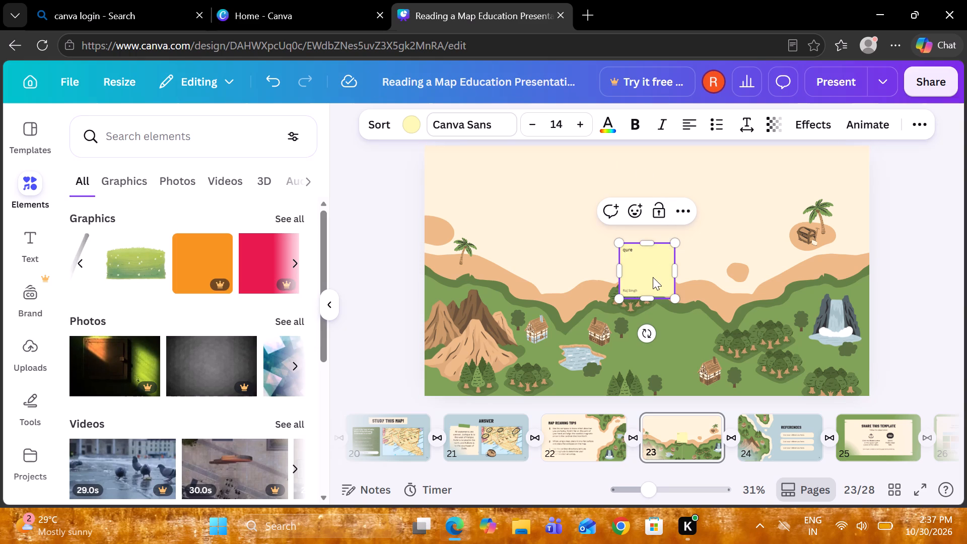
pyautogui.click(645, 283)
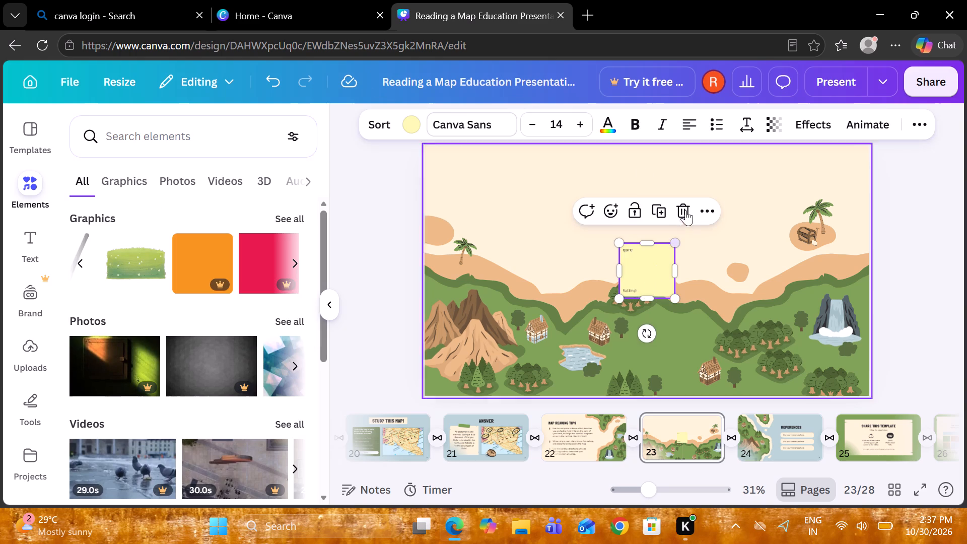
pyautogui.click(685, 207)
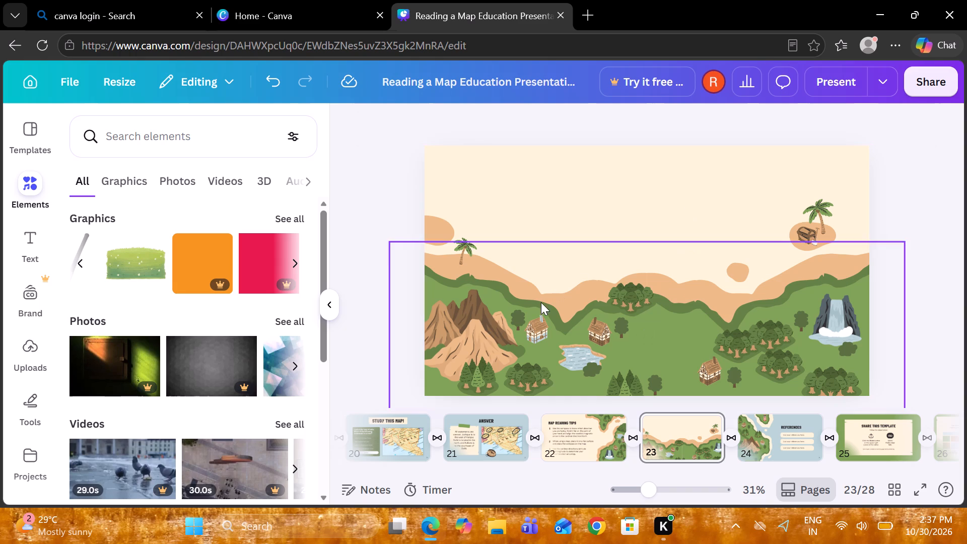
# Delete the palm tree, the treasure chest and the sand-coloured island beneath them from page 23.
pyautogui.click(811, 228)
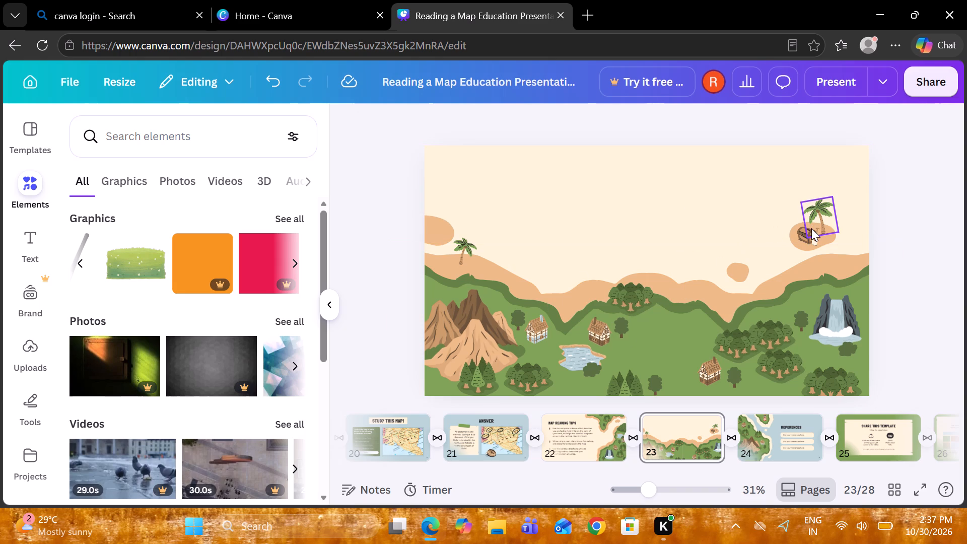
pyautogui.click(842, 161)
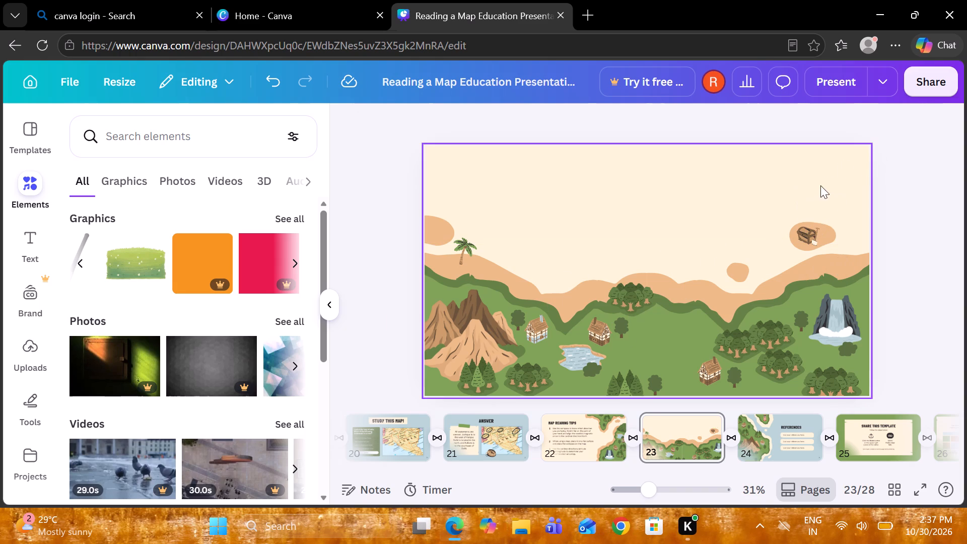
pyautogui.click(812, 228)
pyautogui.click(831, 198)
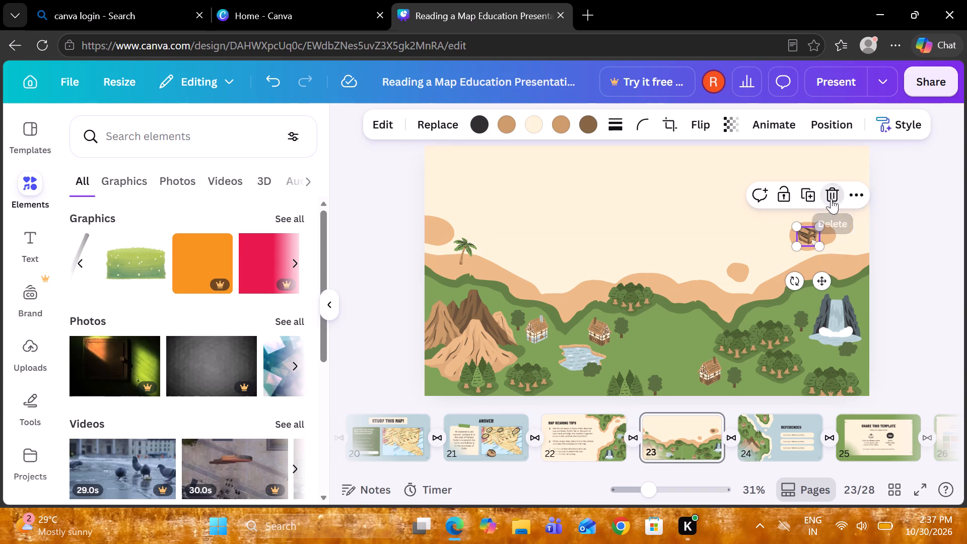
pyautogui.click(810, 229)
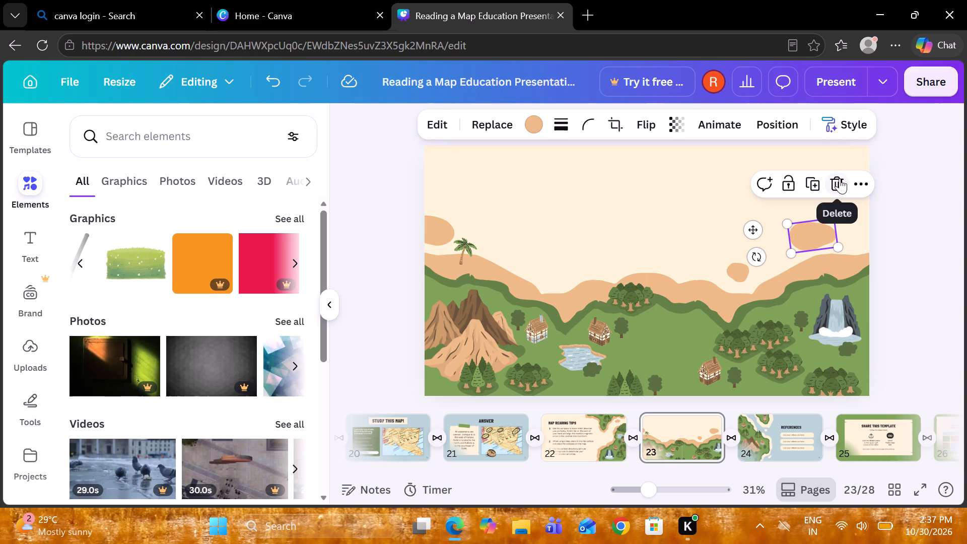
pyautogui.click(840, 178)
# Dismiss the OneDrive backup notification and delete the small sand-coloured patch above the hills on page 23.
pyautogui.moveTo(730, 283); pyautogui.dragTo(749, 268)
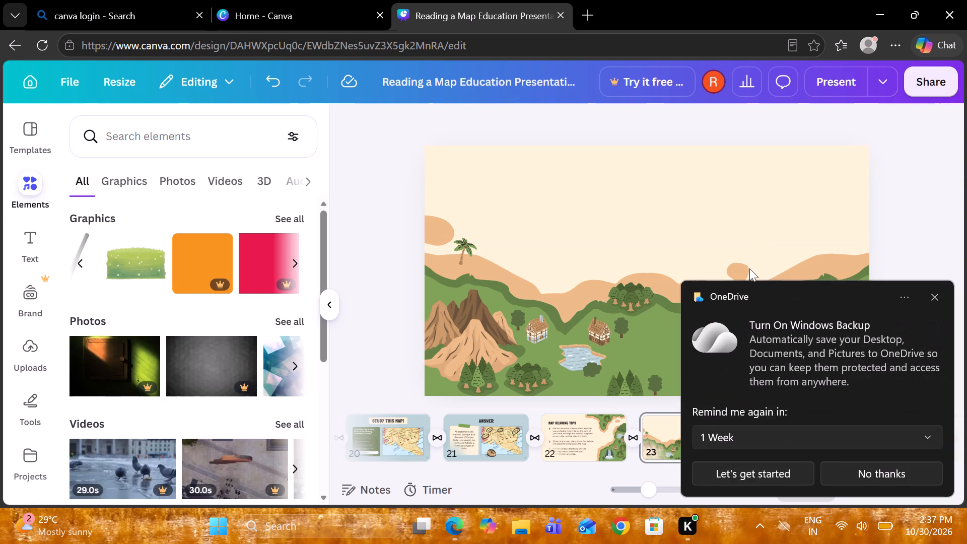
pyautogui.moveTo(749, 268); pyautogui.dragTo(902, 259)
pyautogui.click(935, 295)
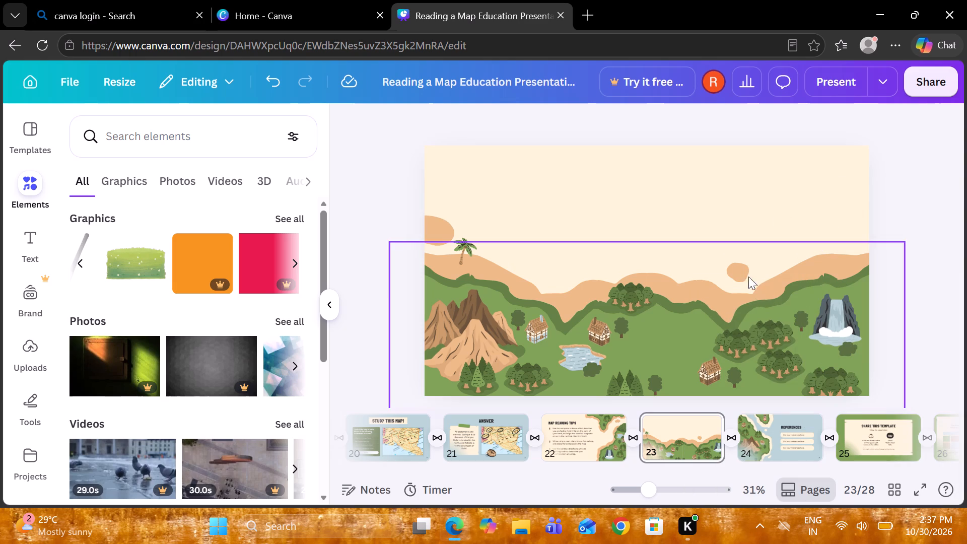
pyautogui.click(742, 275)
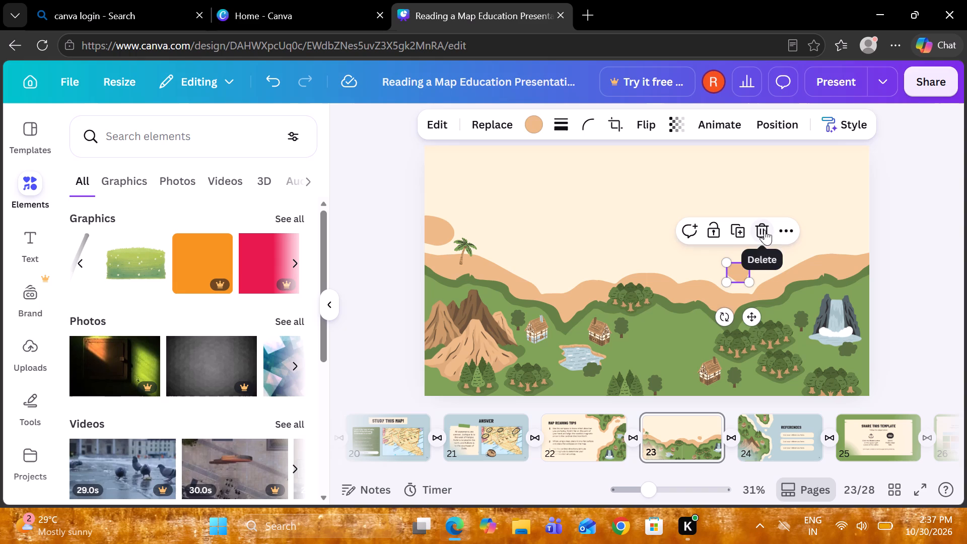
pyautogui.click(765, 230)
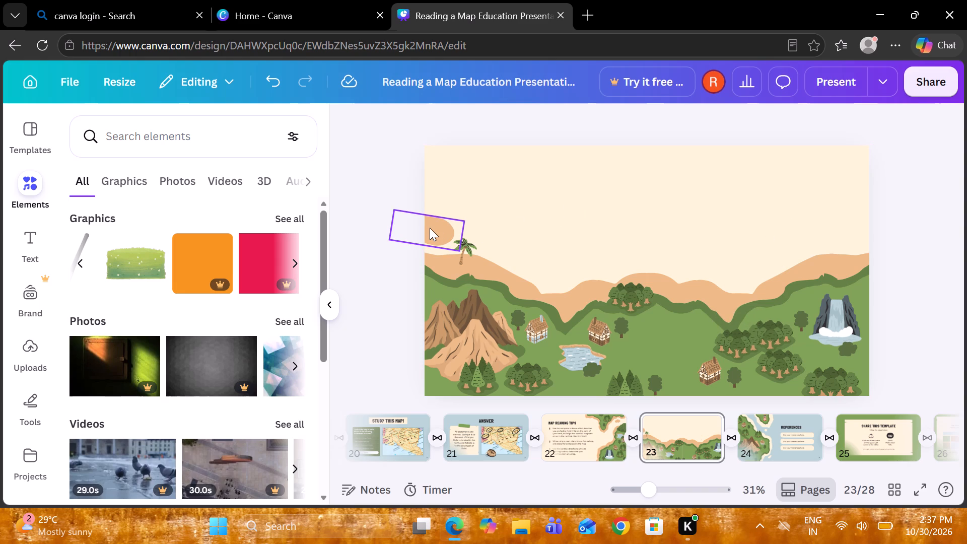
# Delete the remaining sand-coloured patch and the small palm tree above the hills on page 23.
pyautogui.click(430, 228)
pyautogui.click(449, 179)
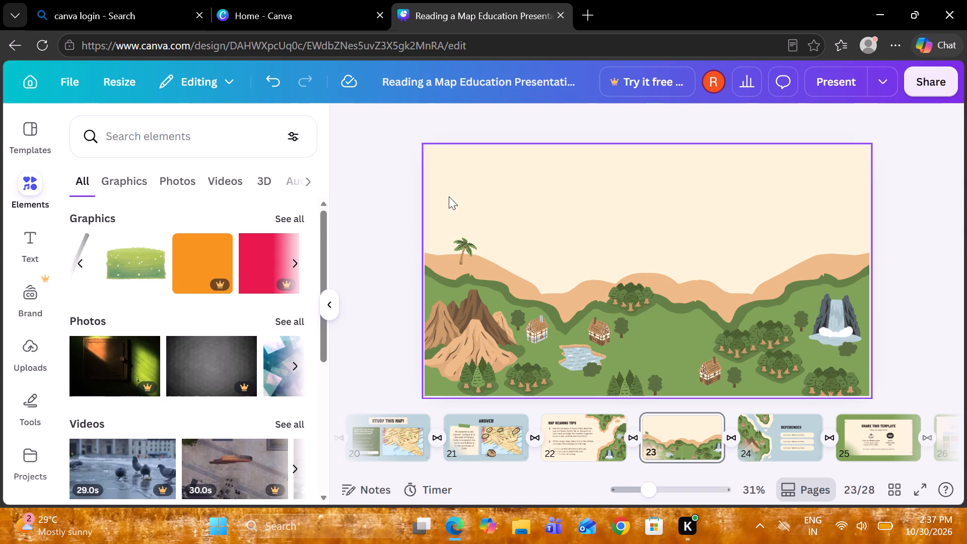
pyautogui.click(470, 262)
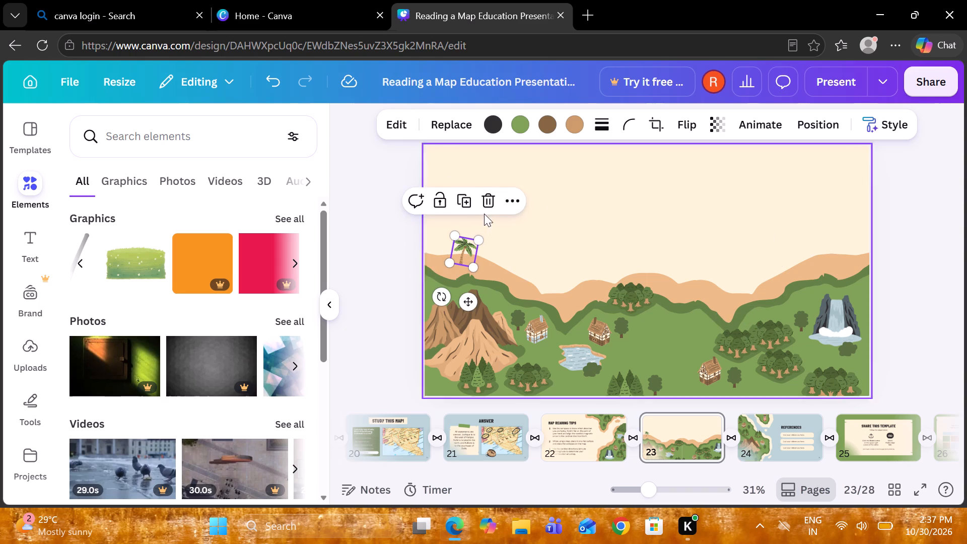
pyautogui.click(487, 199)
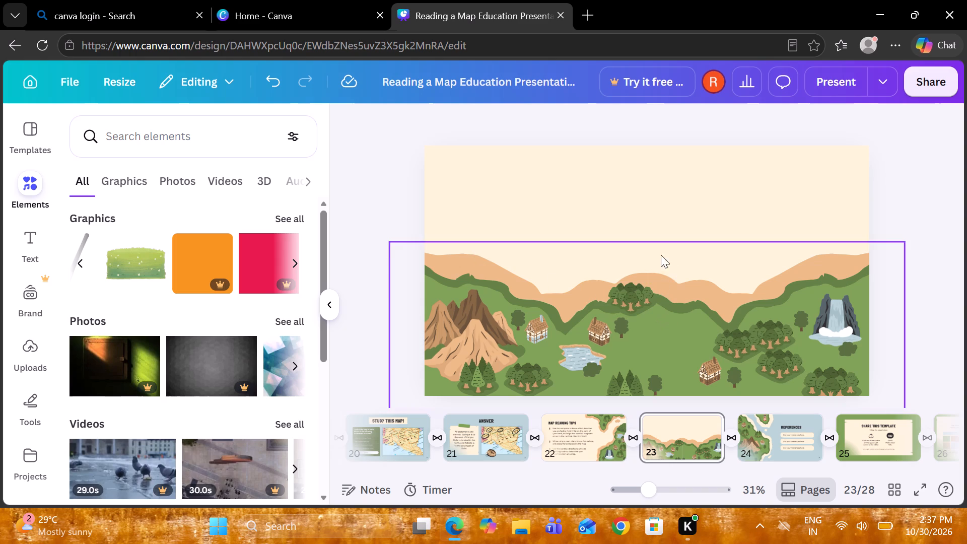
# Move the grouped hills and green land background slightly upward on page 23, keeping it horizontally centred.
pyautogui.moveTo(661, 324); pyautogui.dragTo(664, 313)
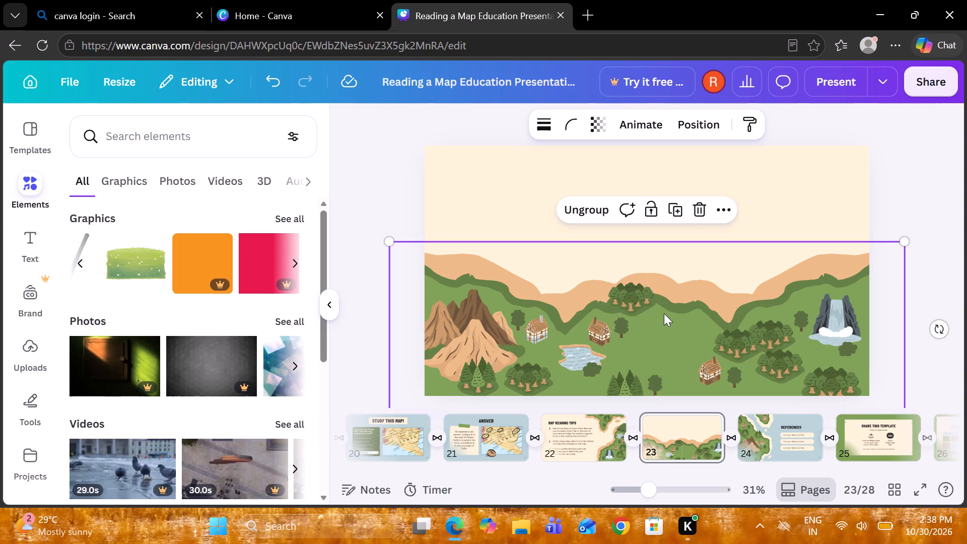
pyautogui.moveTo(664, 313); pyautogui.dragTo(658, 285)
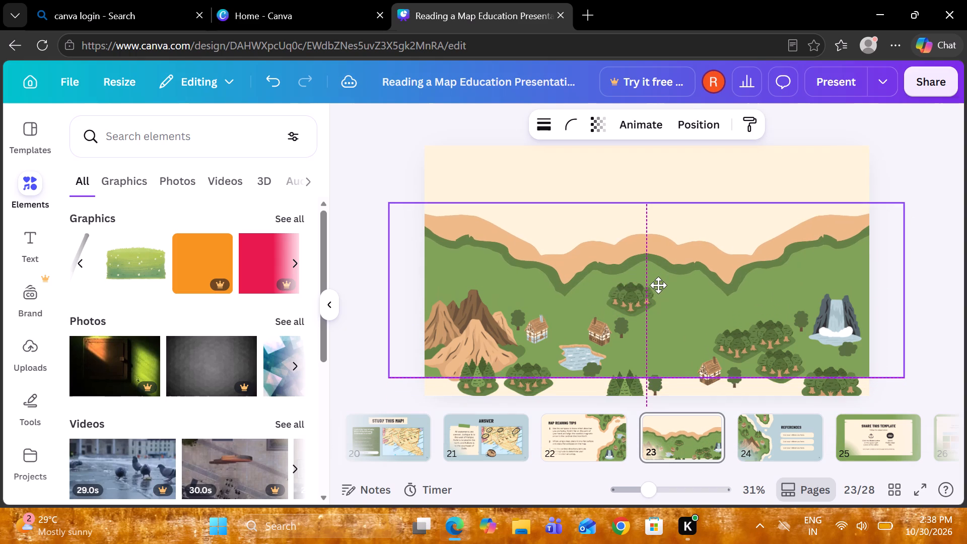
pyautogui.moveTo(658, 285); pyautogui.dragTo(658, 309)
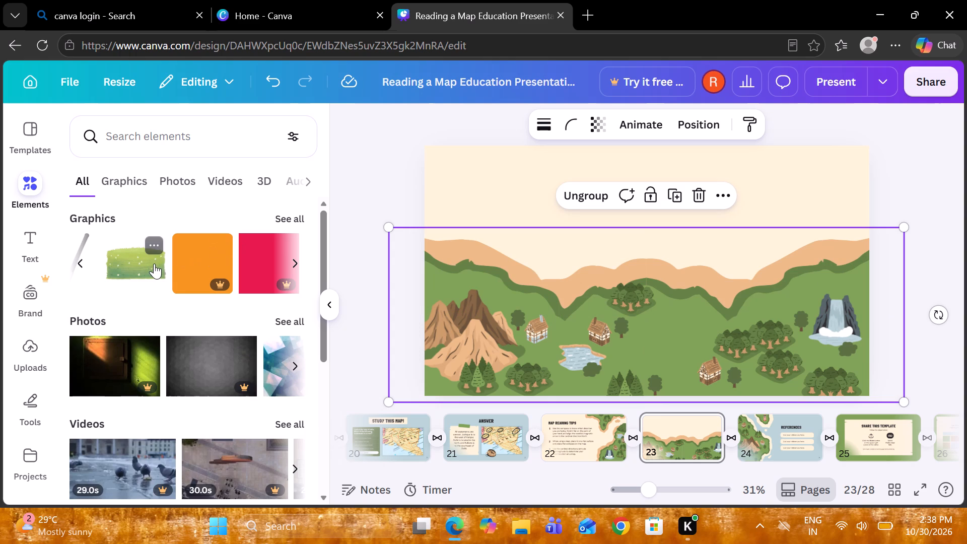
# Search the elements for "pond" and add the teal pond with lily pads and reeds to page 23.
pyautogui.click(139, 131)
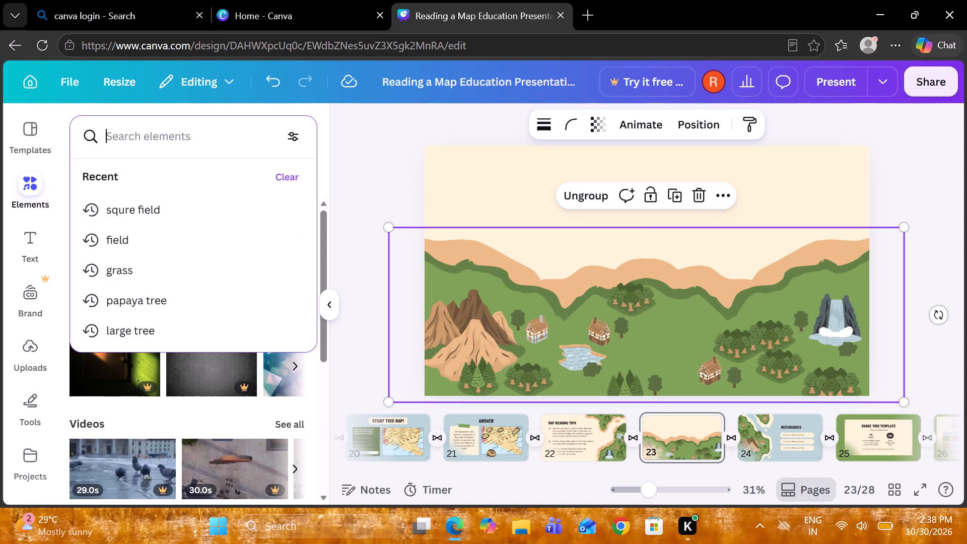
pyautogui.write('po')
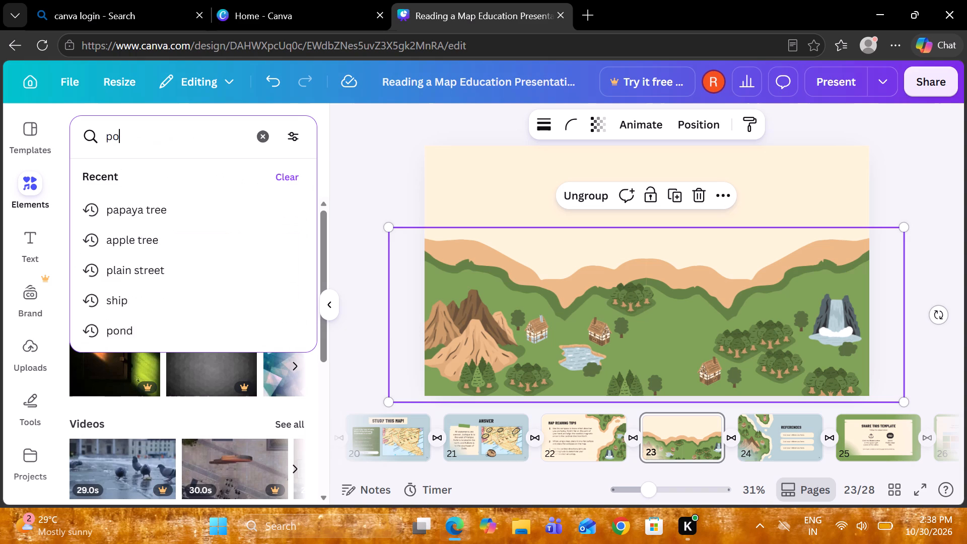
pyautogui.write('nd')
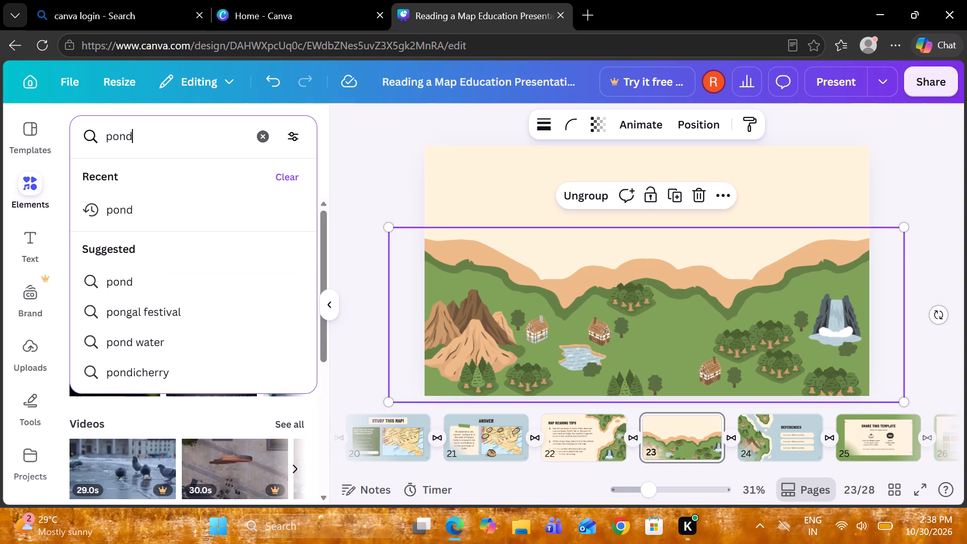
pyautogui.press('Return')
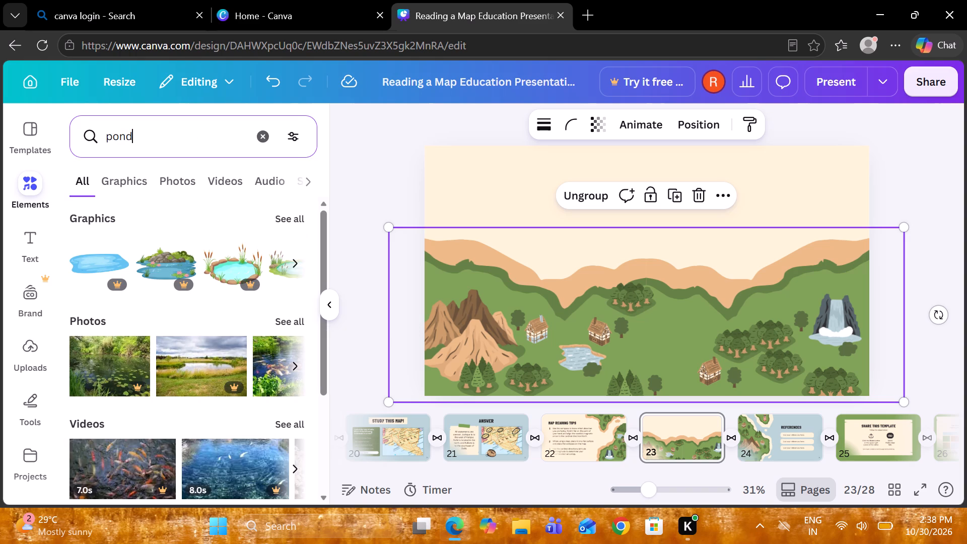
pyautogui.hscroll(-3, 216, 237)
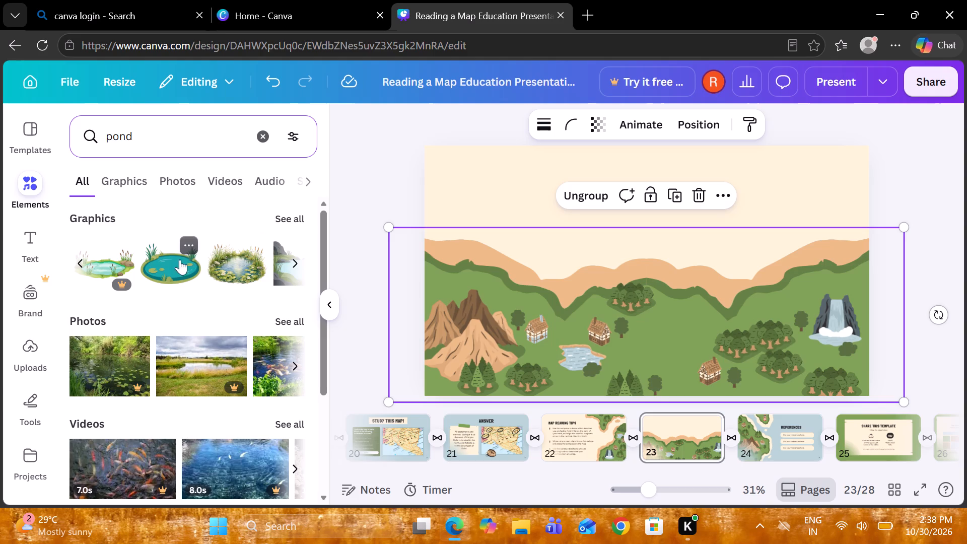
pyautogui.click(167, 264)
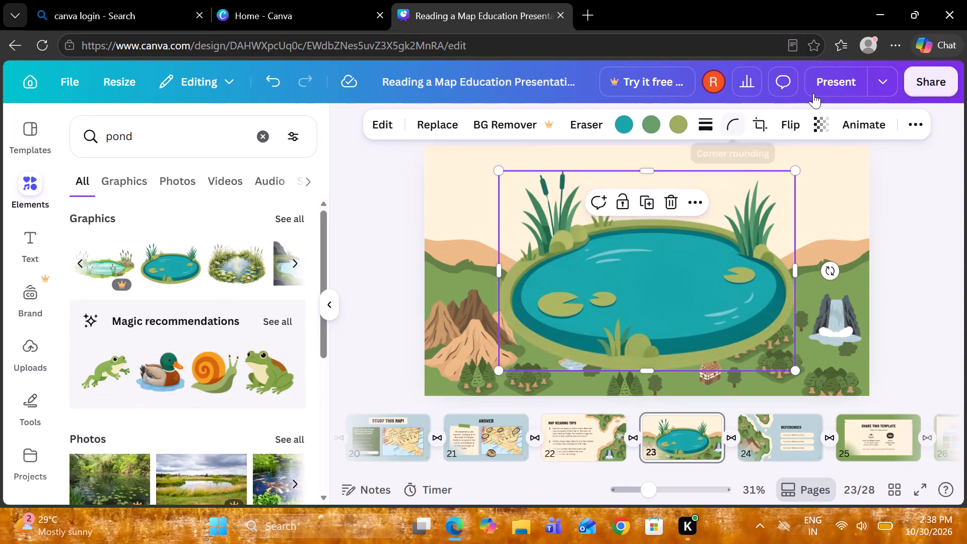
# Shrink the teal pond and place it on the grass between the half-timbered houses, below the central clump of trees.
pyautogui.moveTo(796, 168); pyautogui.dragTo(738, 210)
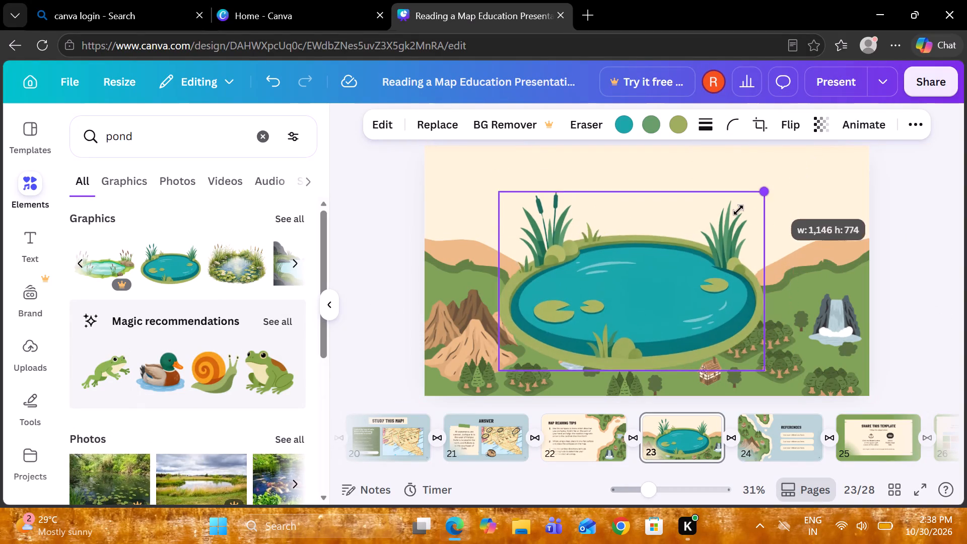
pyautogui.moveTo(738, 210); pyautogui.dragTo(614, 286)
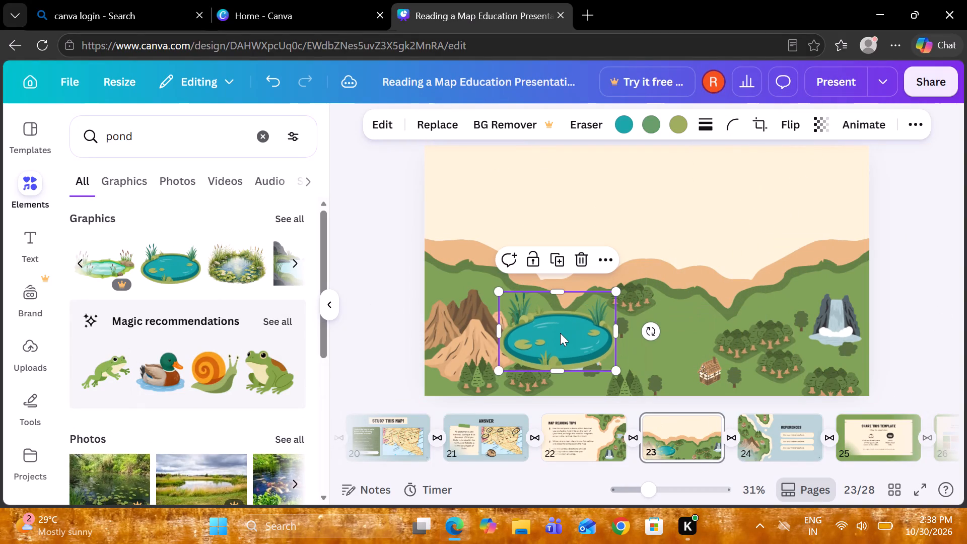
pyautogui.moveTo(560, 333); pyautogui.dragTo(657, 323)
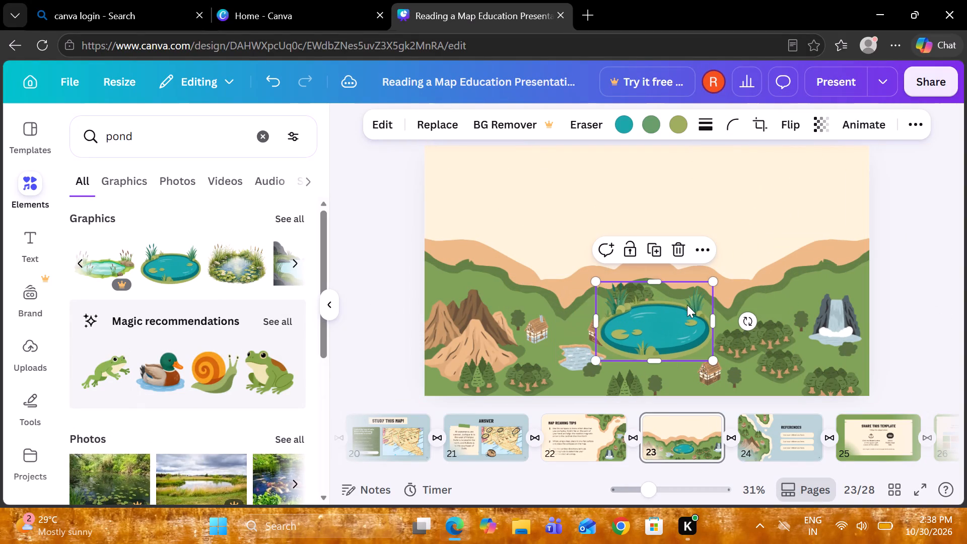
pyautogui.moveTo(707, 278); pyautogui.dragTo(669, 307)
pyautogui.moveTo(636, 337); pyautogui.dragTo(667, 331)
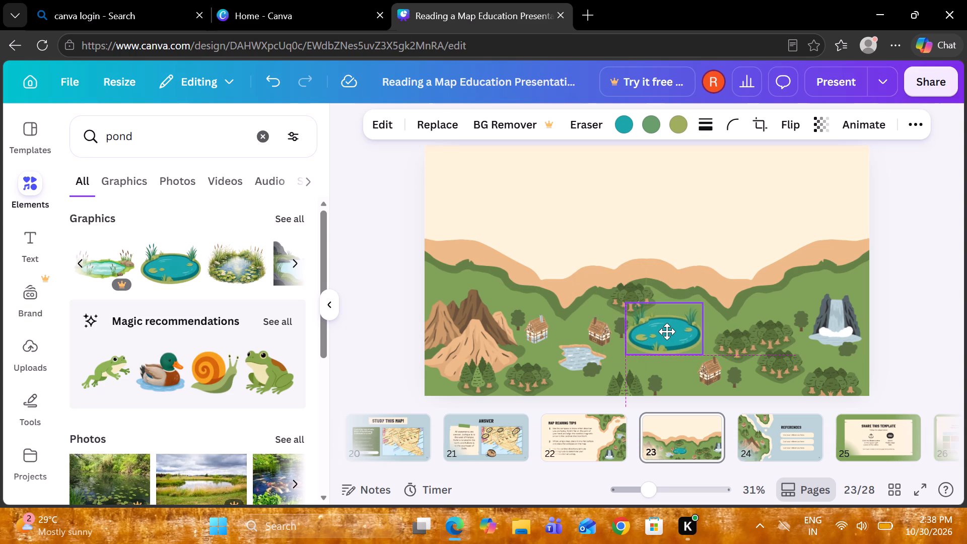
pyautogui.moveTo(667, 331); pyautogui.dragTo(663, 337)
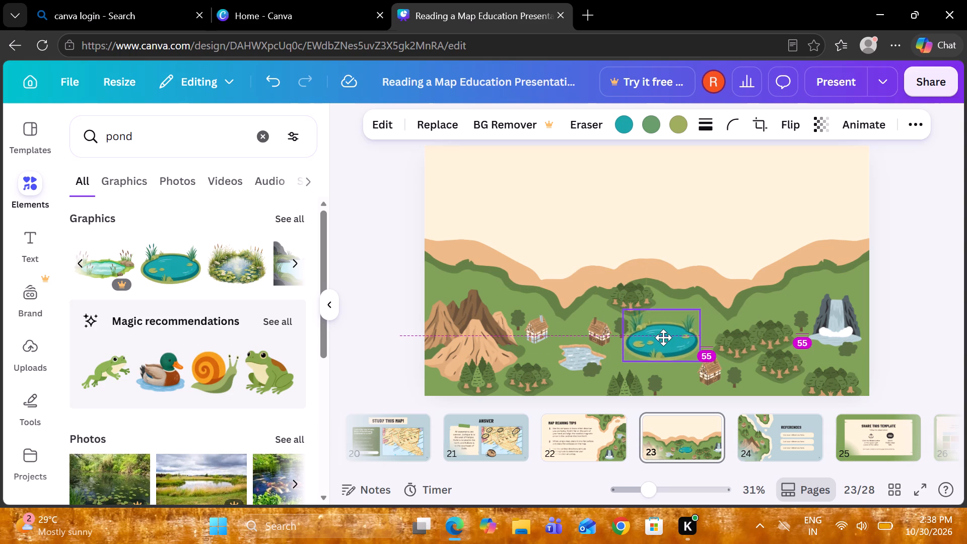
pyautogui.moveTo(663, 337); pyautogui.dragTo(666, 338)
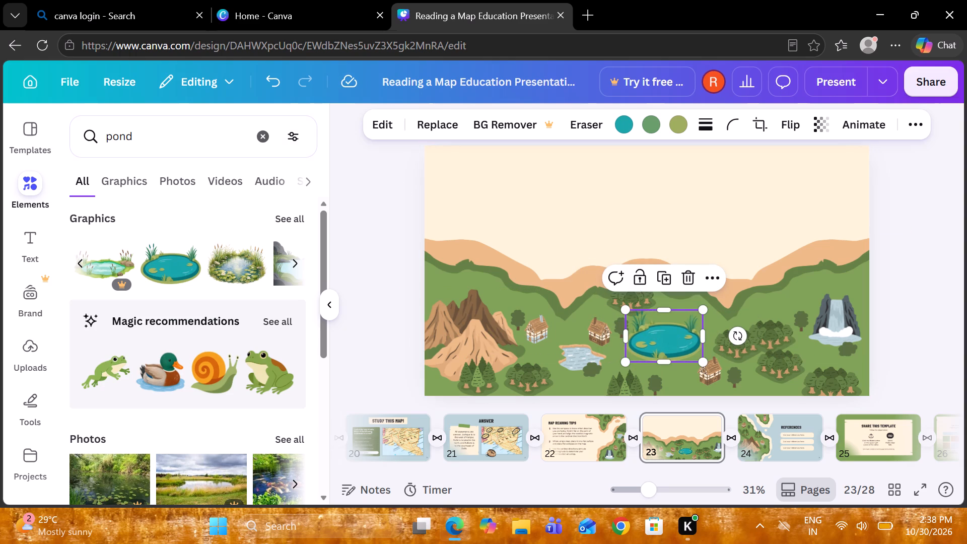
# Replace the element search term with "buffallow" and add the dark grey standing buffalo graphic to page 23.
pyautogui.click(137, 138)
pyautogui.press('BackSpace')
pyautogui.press('BackSpace')
pyautogui.press('BackSpace')
pyautogui.press('BackSpace')
pyautogui.press('BackSpace')
pyautogui.press('BackSpace')
pyautogui.press('BackSpace')
pyautogui.press('BackSpace')
pyautogui.press('BackSpace')
pyautogui.press('BackSpace')
pyautogui.press('BackSpace')
pyautogui.press('BackSpace')
pyautogui.press('BackSpace')
pyautogui.press('BackSpace')
pyautogui.press('BackSpace')
pyautogui.press('BackSpace')
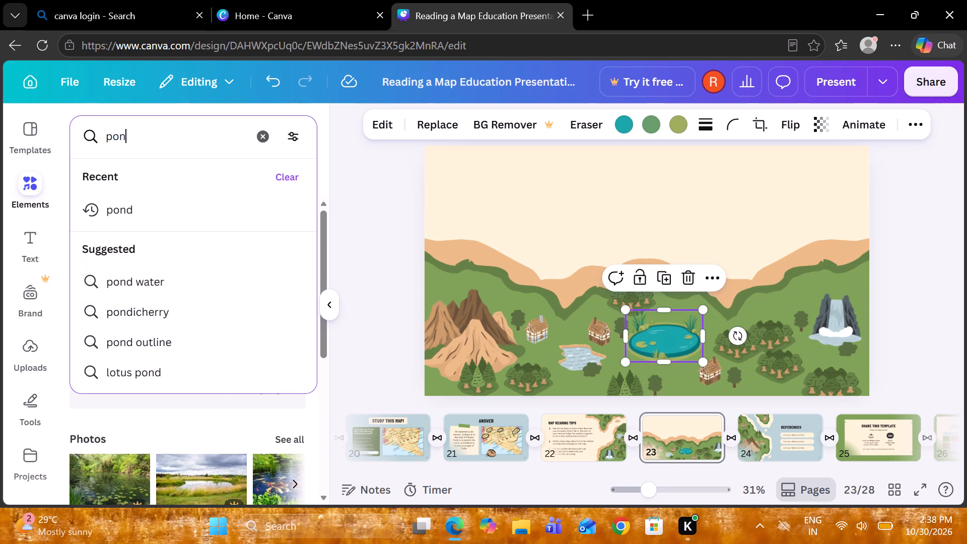
pyautogui.press('b')
pyautogui.write('uff')
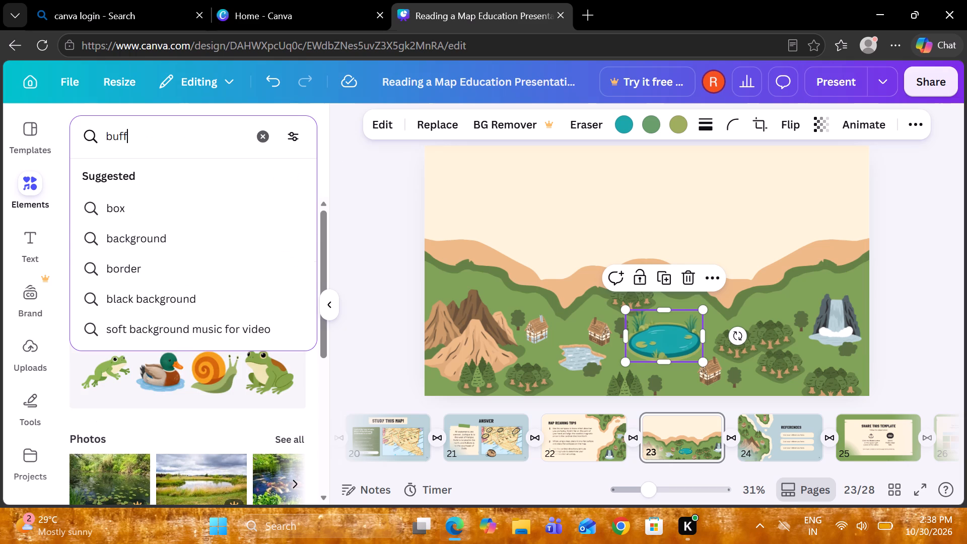
pyautogui.write('allow')
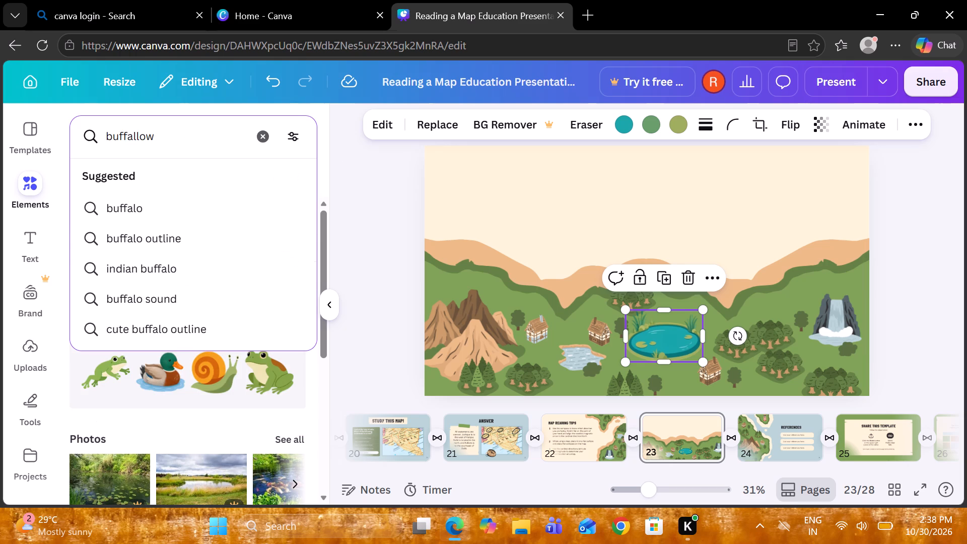
pyautogui.press('Return')
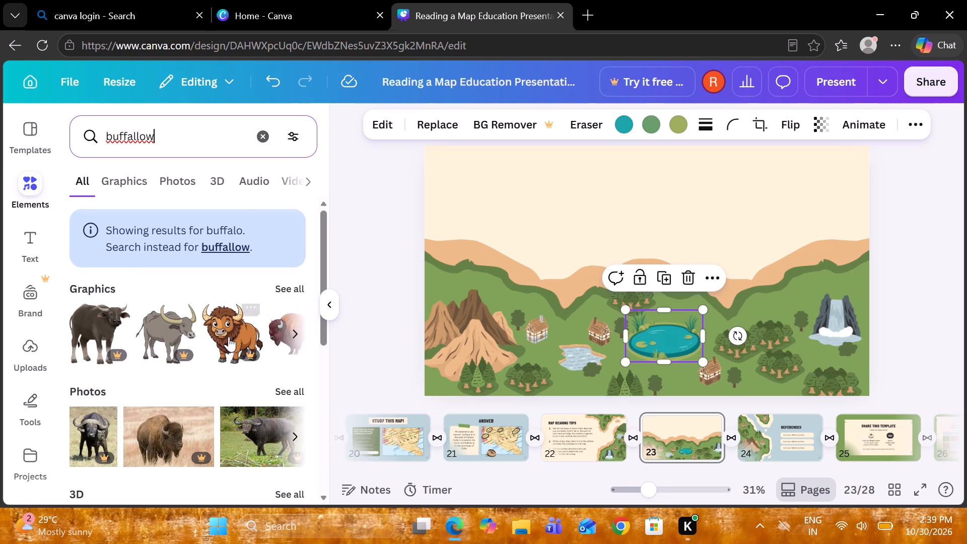
pyautogui.hscroll(-3, 229, 336)
pyautogui.hscroll(1, 229, 336)
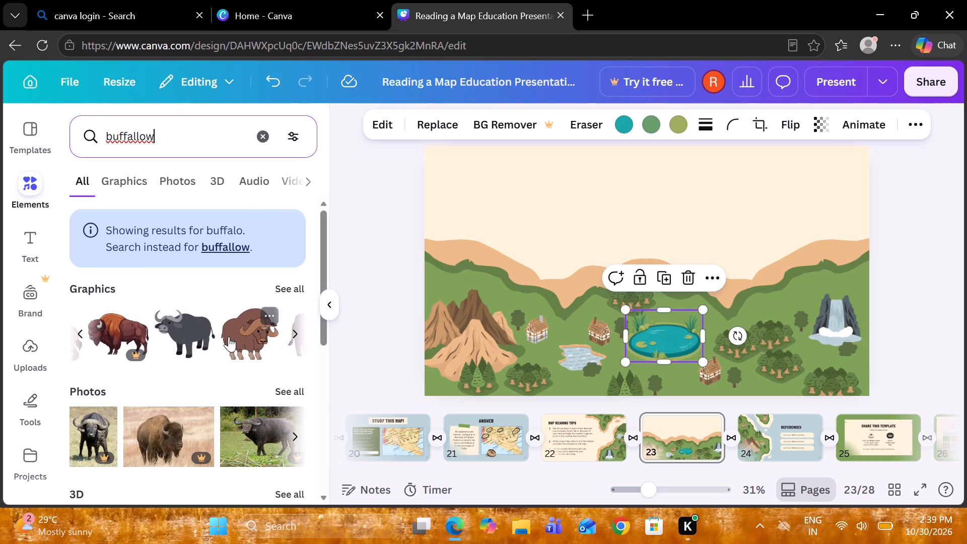
pyautogui.click(179, 331)
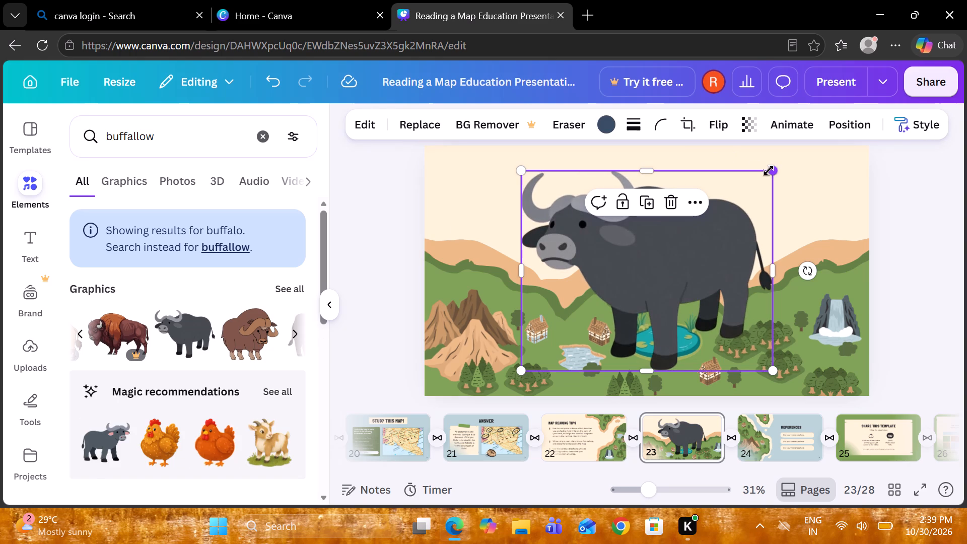
# Shrink the buffalo to a small figure and place it on the grass just above the teal pond's reeds.
pyautogui.moveTo(769, 170); pyautogui.dragTo(597, 307)
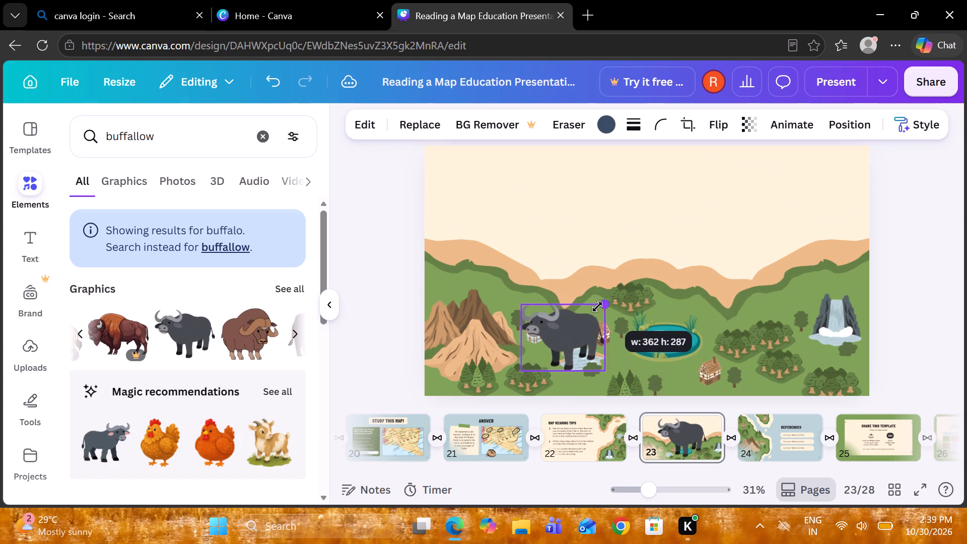
pyautogui.moveTo(597, 307); pyautogui.dragTo(595, 308)
pyautogui.moveTo(568, 335); pyautogui.dragTo(694, 260)
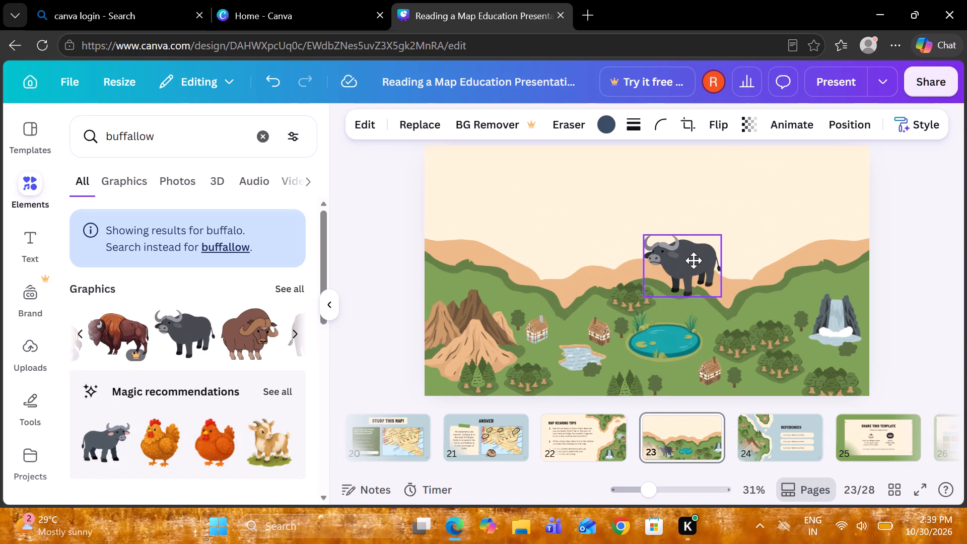
pyautogui.moveTo(694, 260); pyautogui.dragTo(694, 266)
pyautogui.moveTo(725, 236); pyautogui.dragTo(696, 264)
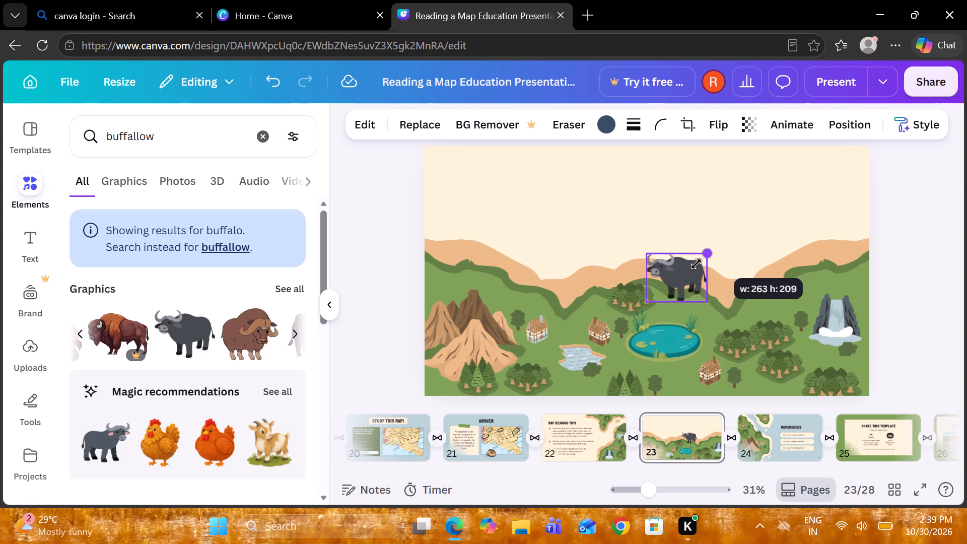
pyautogui.moveTo(696, 264); pyautogui.dragTo(684, 274)
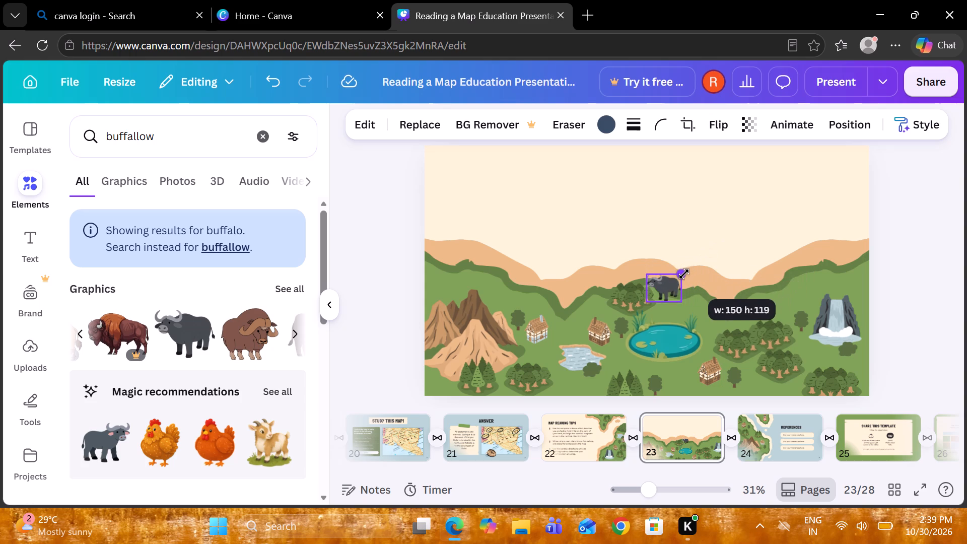
pyautogui.moveTo(684, 274); pyautogui.dragTo(679, 281)
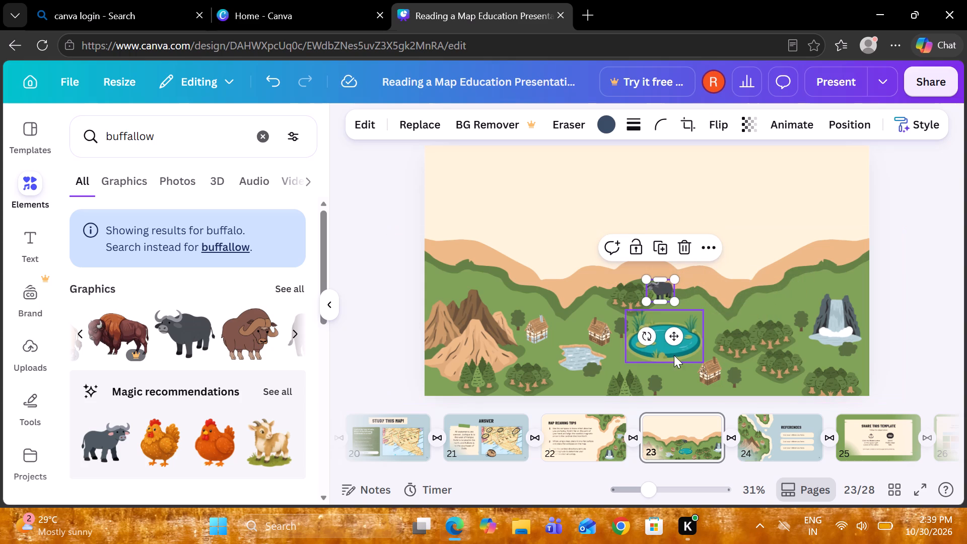
pyautogui.moveTo(671, 339); pyautogui.dragTo(697, 357)
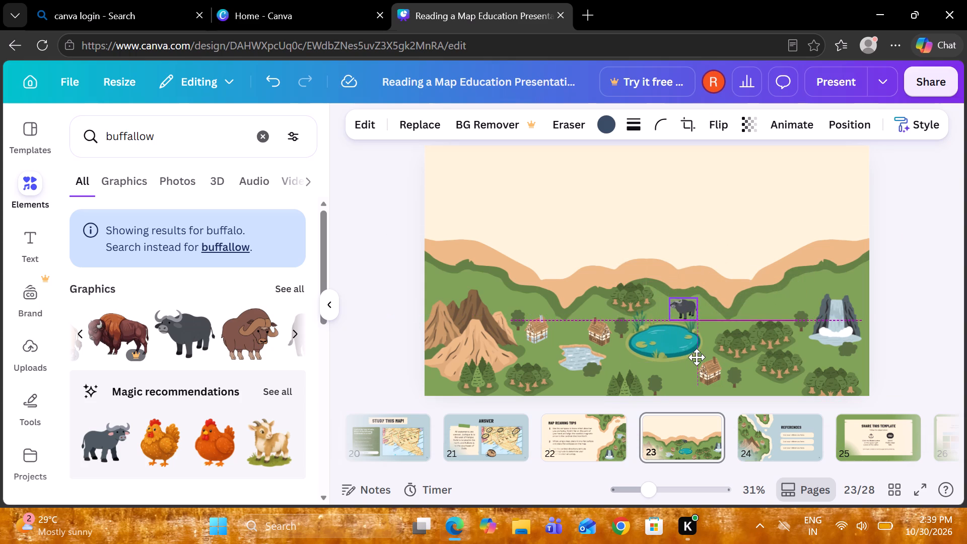
pyautogui.moveTo(697, 357); pyautogui.dragTo(697, 359)
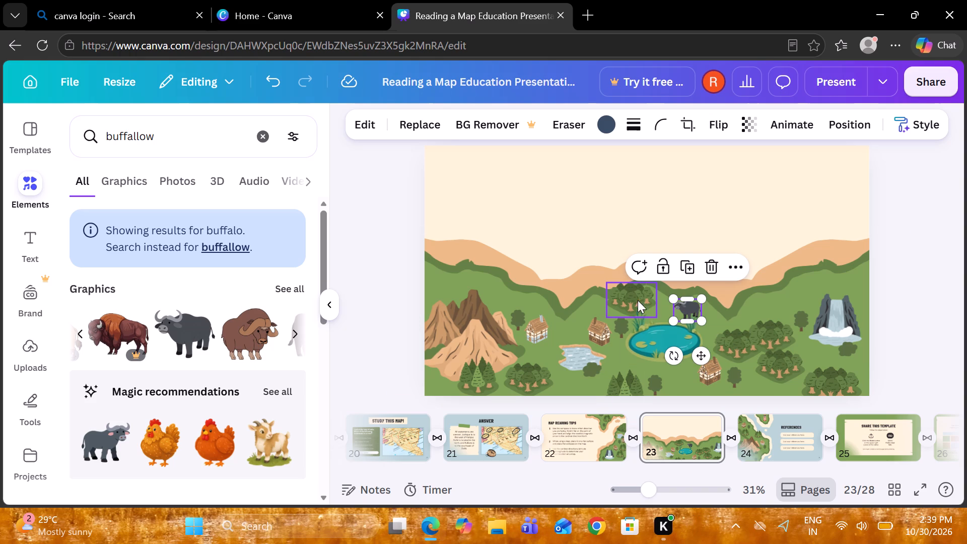
pyautogui.click(597, 182)
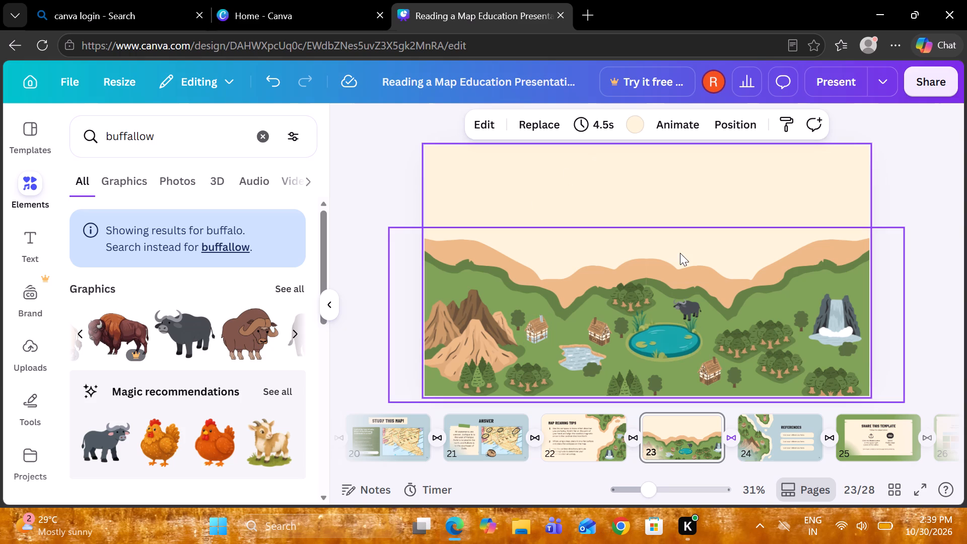
pyautogui.moveTo(685, 308); pyautogui.dragTo(676, 301)
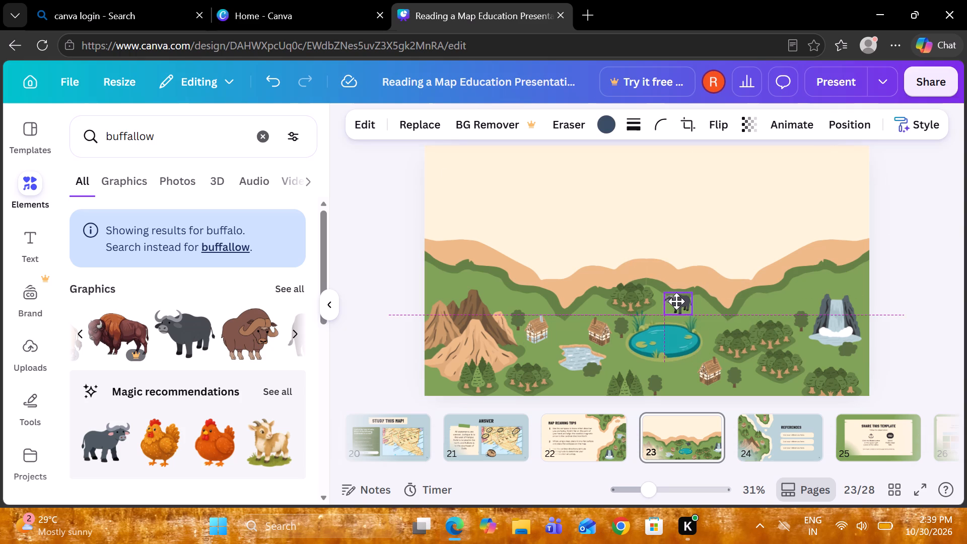
pyautogui.moveTo(676, 301); pyautogui.dragTo(681, 306)
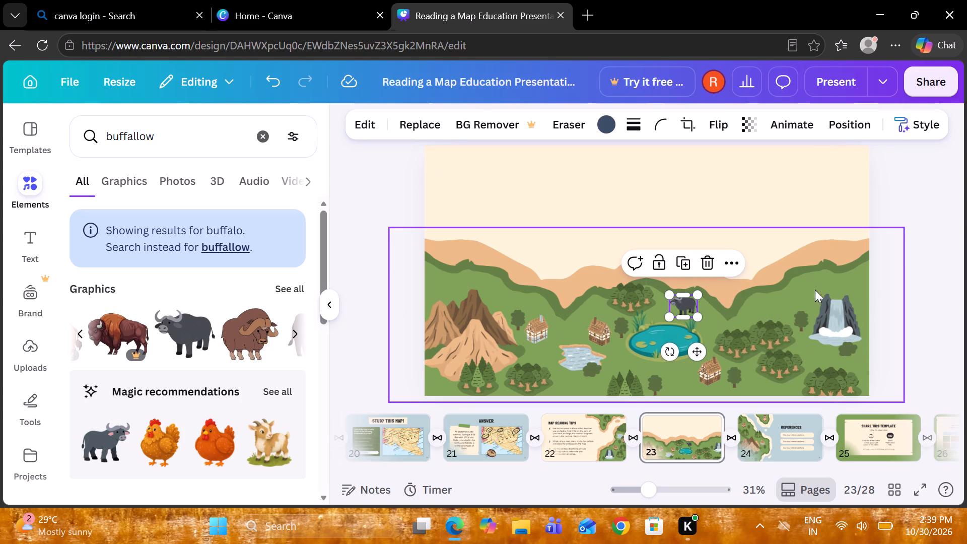
# Duplicate the small dark grey buffalo standing above the teal pond on page 23.
pyautogui.click(684, 270)
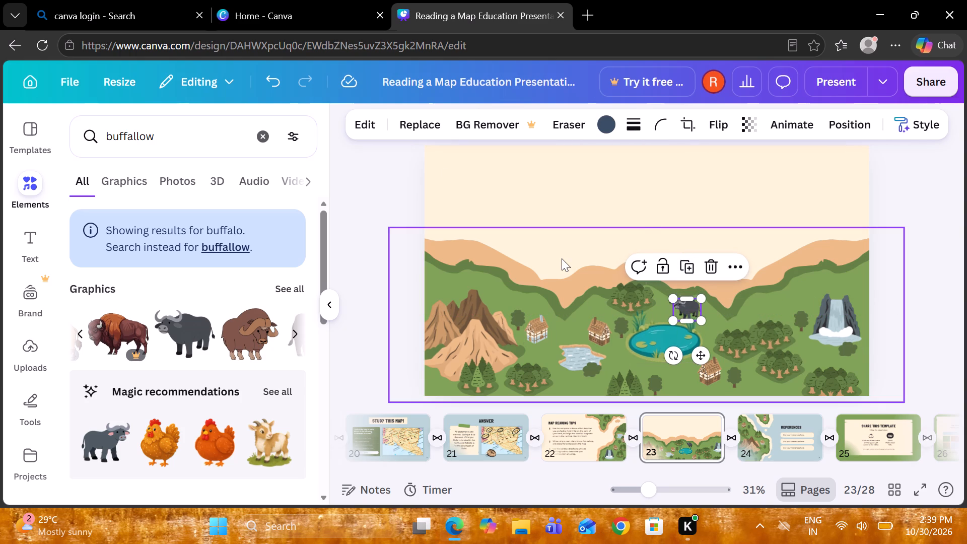
# Replace the element search term with "peocock" and run the search.
pyautogui.scroll(-1, 251, 354)
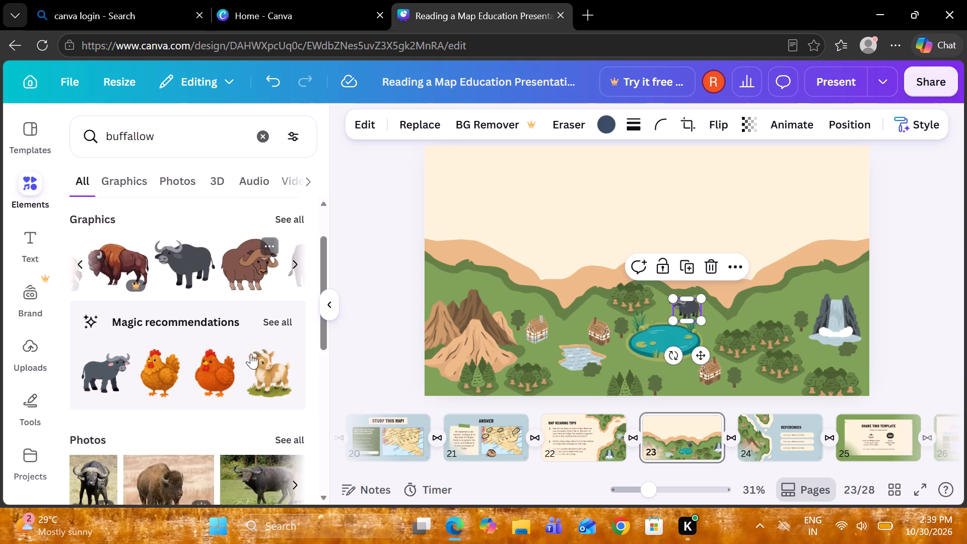
pyautogui.scroll(-2, 251, 354)
pyautogui.scroll(1, 251, 354)
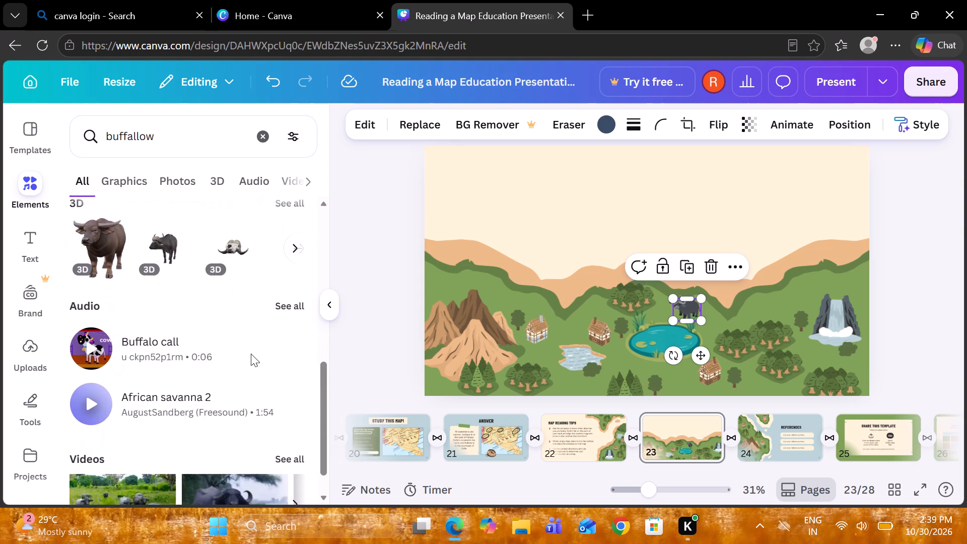
pyautogui.scroll(1, 251, 354)
pyautogui.click(161, 142)
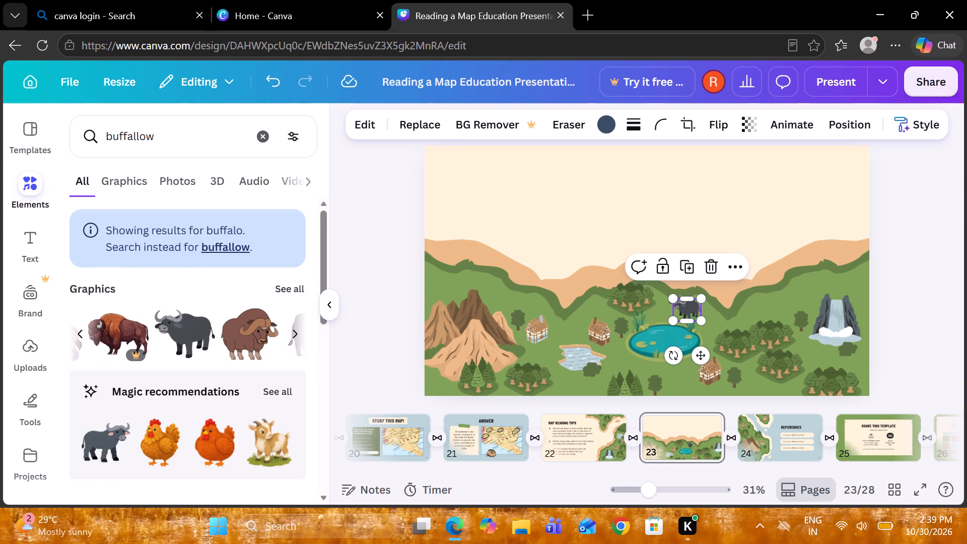
pyautogui.press('BackSpace')
pyautogui.press('BackSpace')
pyautogui.press('BackSpace')
pyautogui.press('BackSpace')
pyautogui.press('BackSpace')
pyautogui.press('BackSpace')
pyautogui.press('BackSpace')
pyautogui.press('BackSpace')
pyautogui.press('BackSpace')
pyautogui.press('BackSpace')
pyautogui.press('BackSpace')
pyautogui.press('BackSpace')
pyautogui.press('BackSpace')
pyautogui.press('BackSpace')
pyautogui.press('BackSpace')
pyautogui.press('BackSpace')
pyautogui.press('BackSpace')
pyautogui.press('BackSpace')
pyautogui.press('BackSpace')
pyautogui.press('BackSpace')
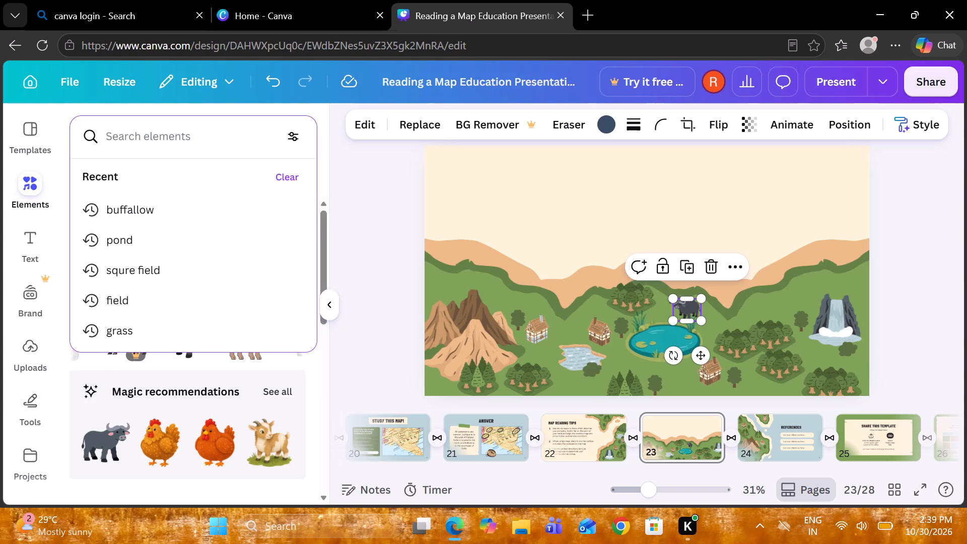
pyautogui.write('peo')
pyautogui.write('cock')
pyautogui.press('Return')
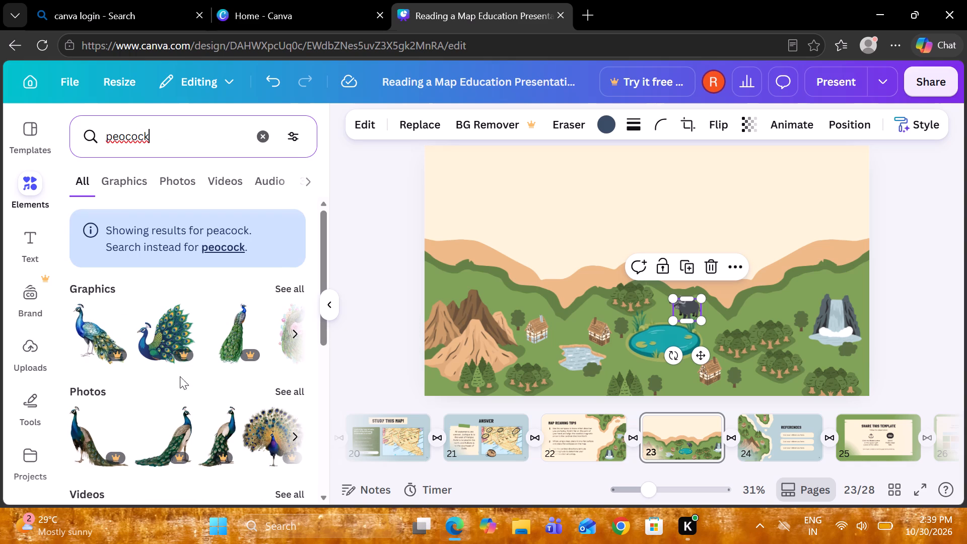
# Add the front-facing blue peacock graphic with the fully fanned green tail to page 23.
pyautogui.hscroll(-2, 214, 315)
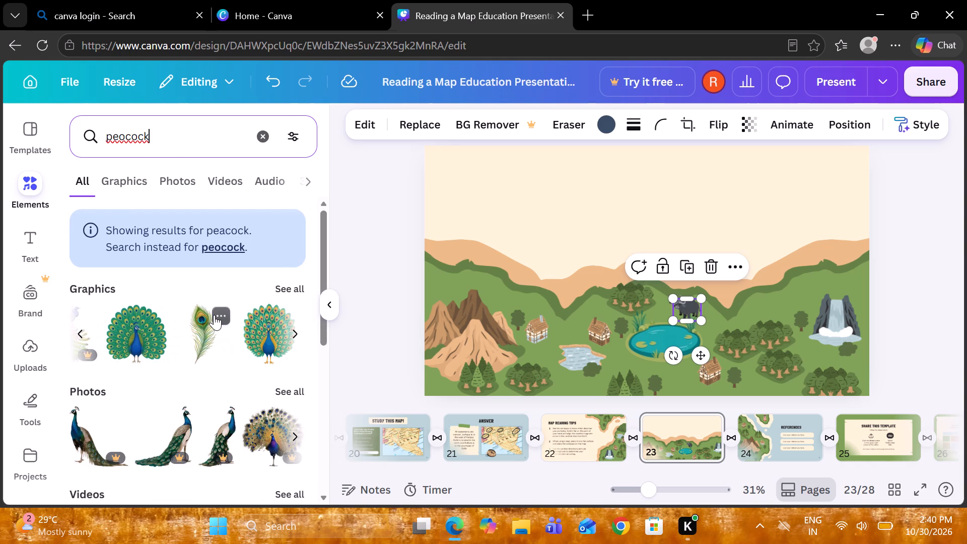
pyautogui.hscroll(-2, 214, 315)
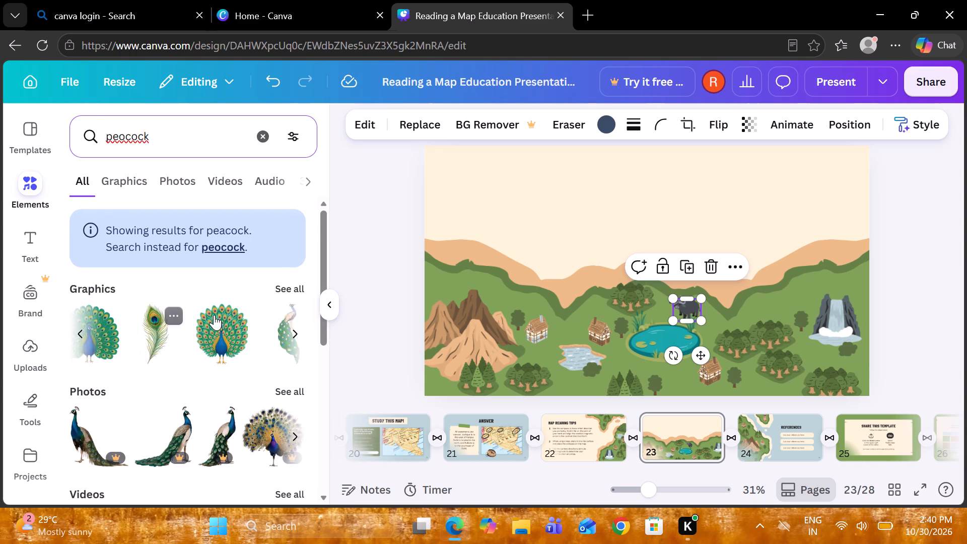
pyautogui.hscroll(-1, 214, 315)
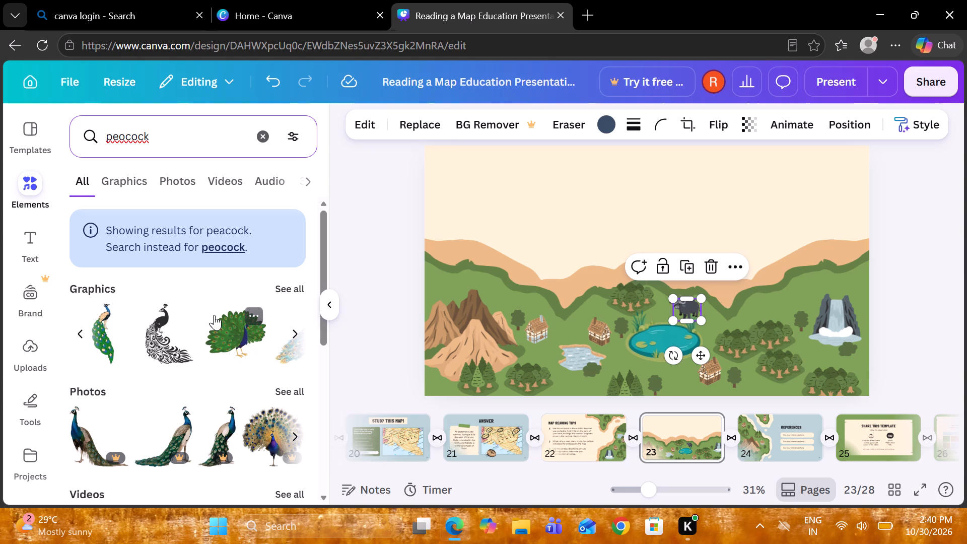
pyautogui.hscroll(-2, 214, 315)
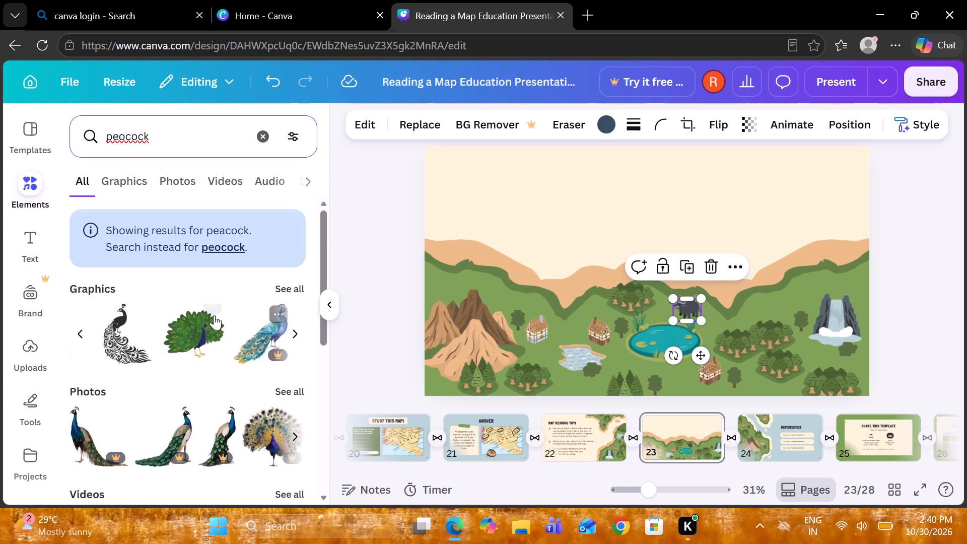
pyautogui.hscroll(-1, 214, 315)
pyautogui.hscroll(1, 214, 315)
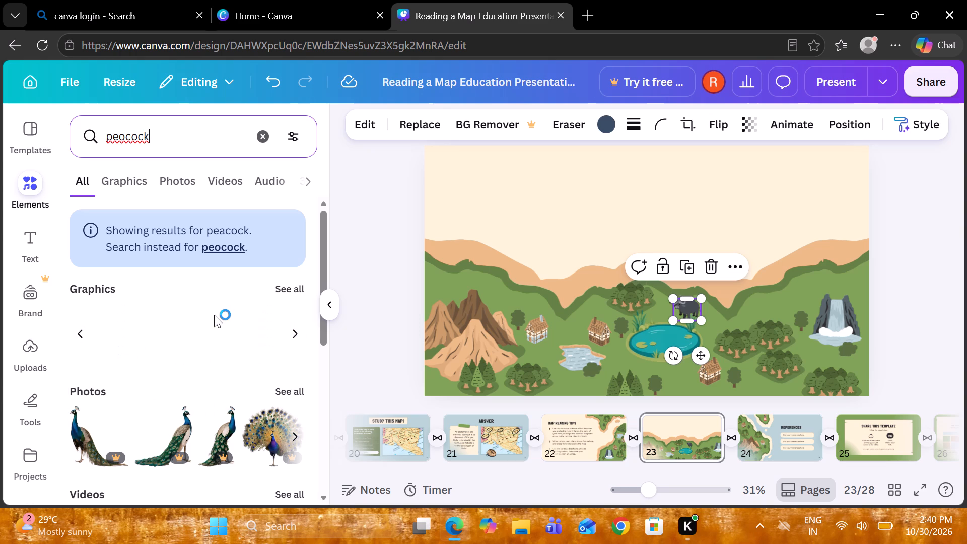
pyautogui.hscroll(2, 214, 315)
pyautogui.hscroll(-2, 214, 315)
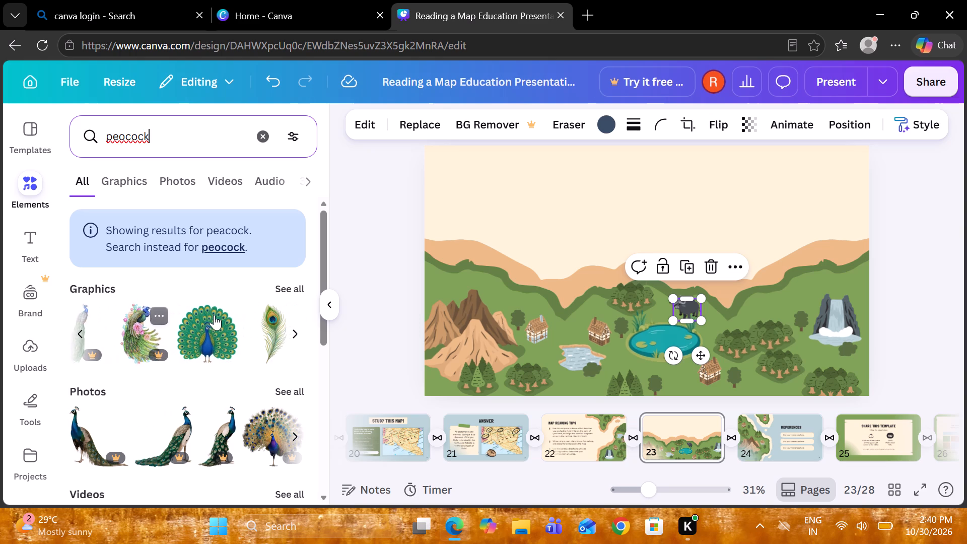
pyautogui.hscroll(-1, 214, 315)
pyautogui.click(208, 328)
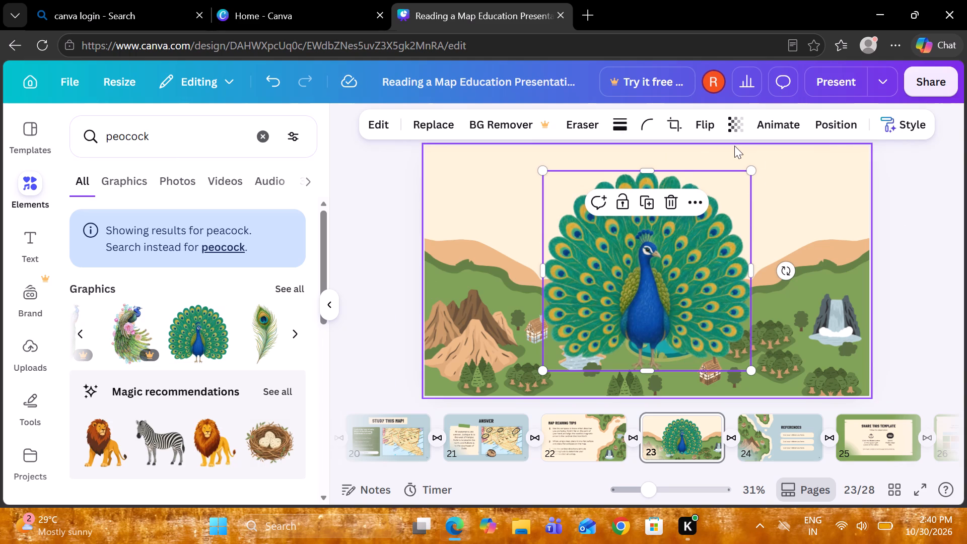
# Shrink the peacock to a tiny figure and place it on the grass between the two upper half-timbered houses.
pyautogui.moveTo(749, 166); pyautogui.dragTo(614, 355)
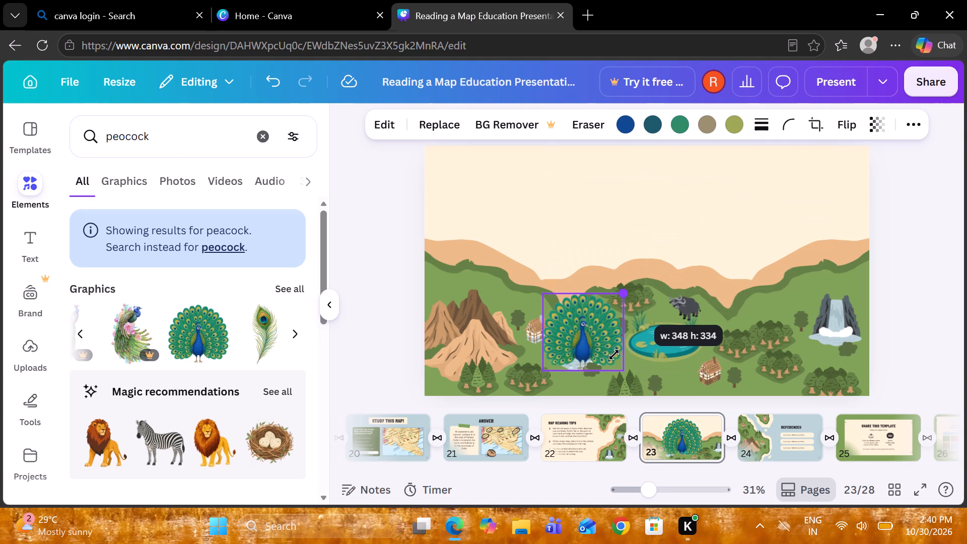
pyautogui.moveTo(614, 355); pyautogui.dragTo(628, 411)
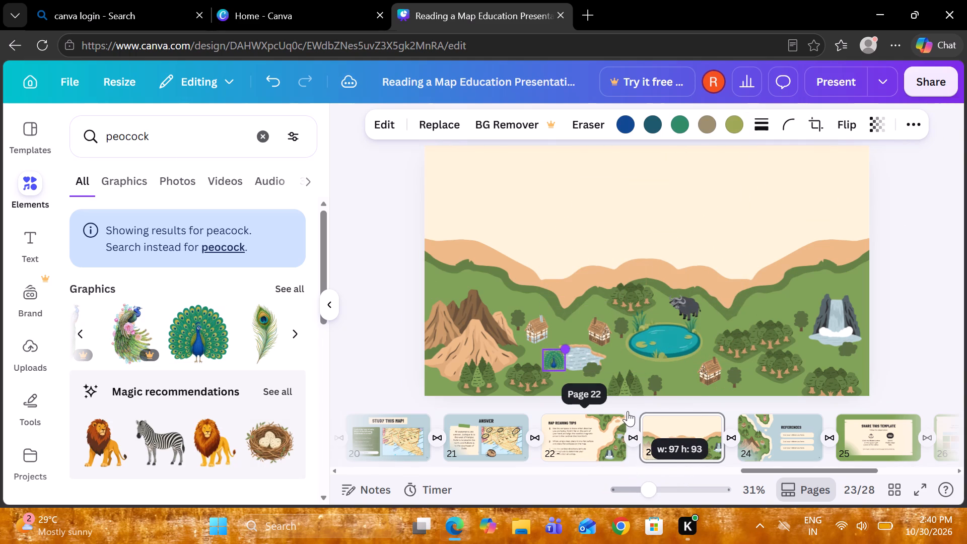
pyautogui.moveTo(628, 411); pyautogui.dragTo(628, 410)
pyautogui.moveTo(569, 401); pyautogui.dragTo(571, 349)
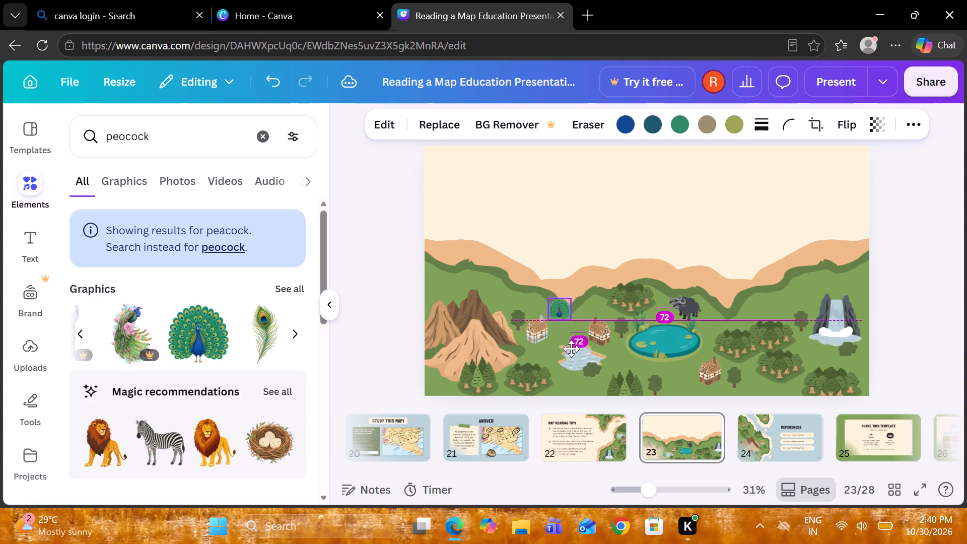
pyautogui.moveTo(571, 349); pyautogui.dragTo(568, 347)
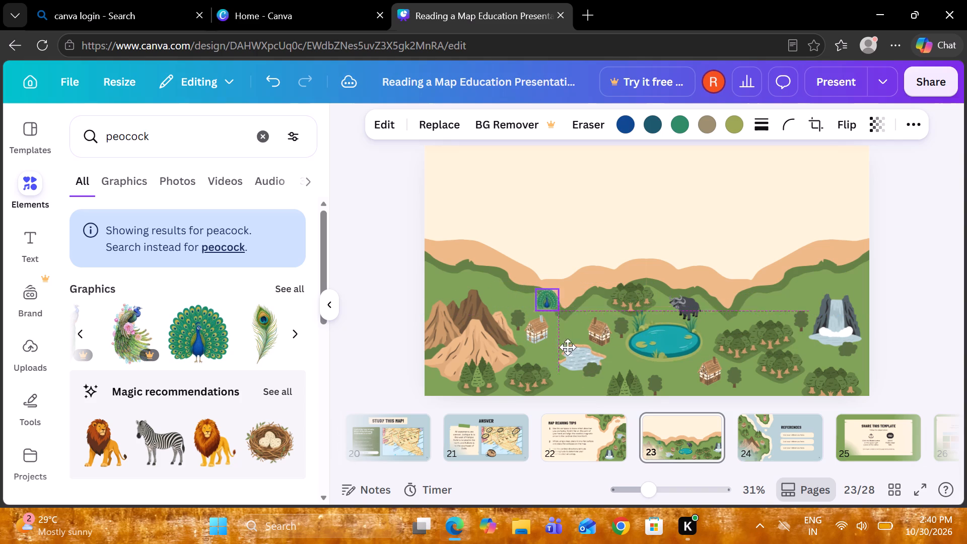
pyautogui.moveTo(568, 347); pyautogui.dragTo(589, 369)
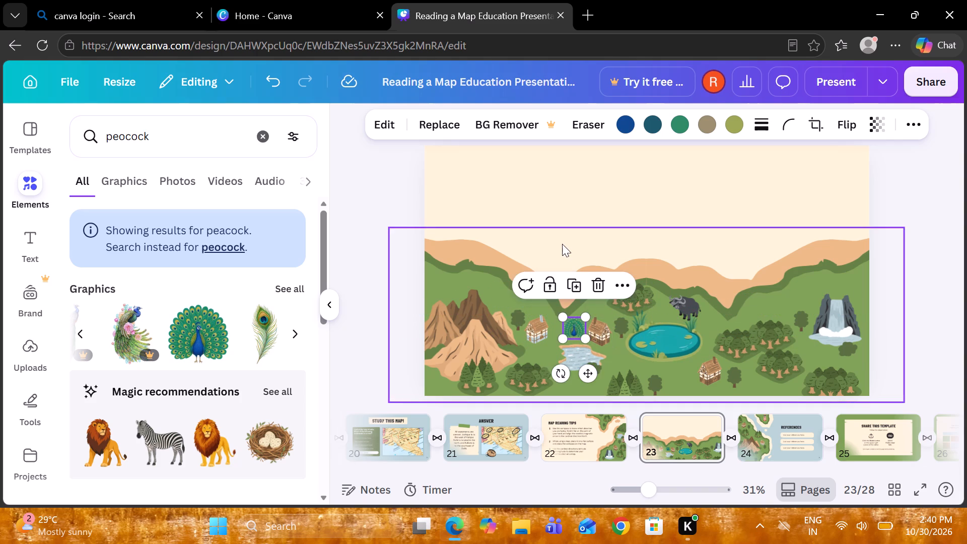
pyautogui.moveTo(586, 318); pyautogui.dragTo(580, 323)
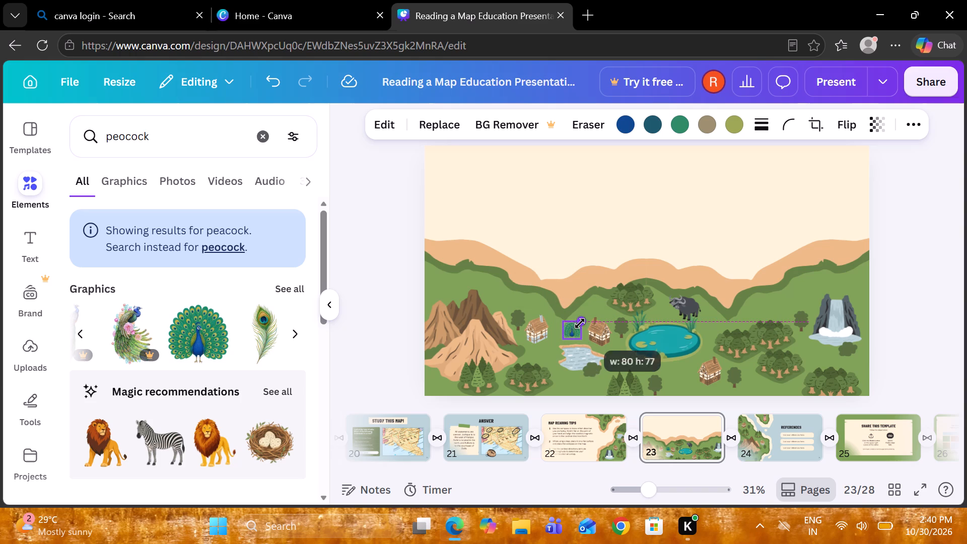
pyautogui.moveTo(580, 323); pyautogui.dragTo(580, 327)
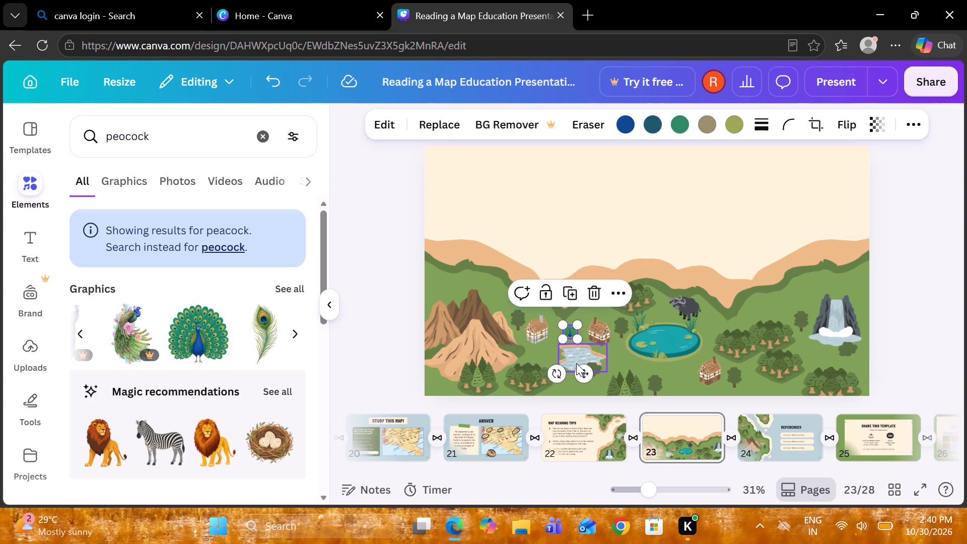
# Move the tiny peacock onto the grass just below the light-blue pond, beside the lower clump of trees.
pyautogui.click(577, 363)
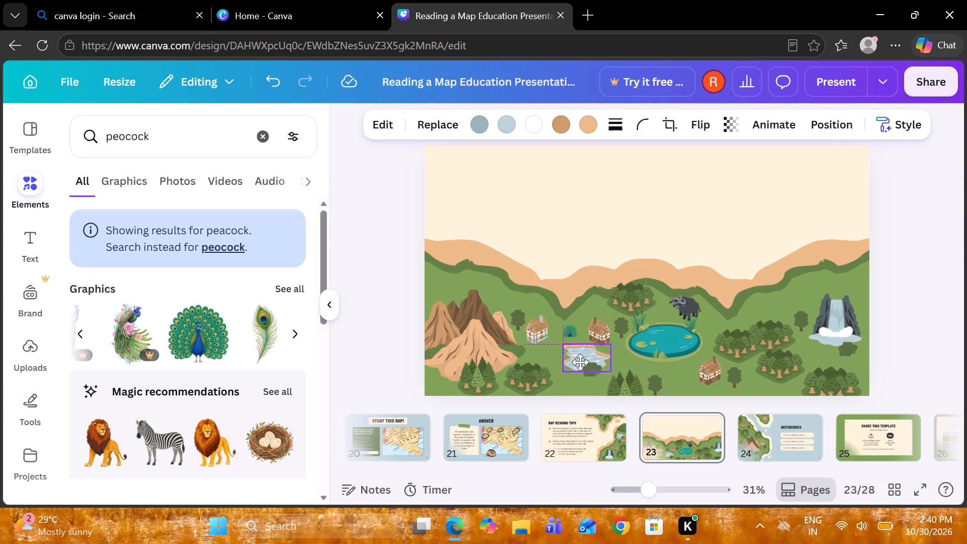
pyautogui.doubleClick(567, 328)
pyautogui.moveTo(584, 376); pyautogui.dragTo(581, 378)
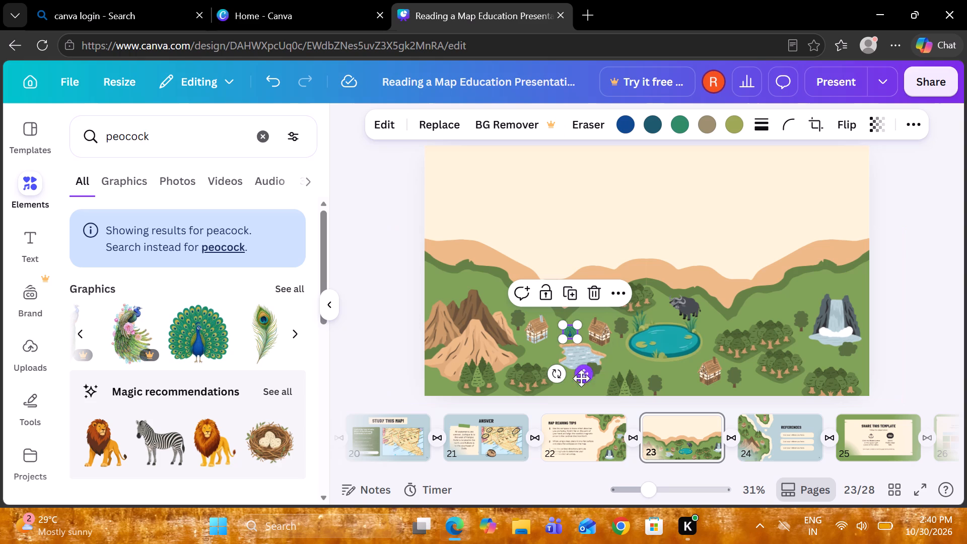
pyautogui.moveTo(581, 378); pyautogui.dragTo(563, 394)
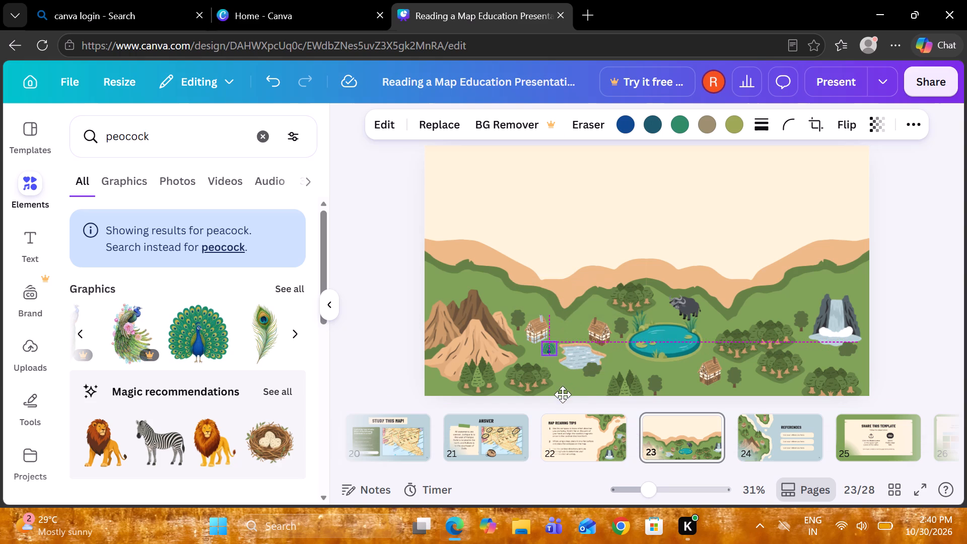
pyautogui.moveTo(563, 394); pyautogui.dragTo(583, 420)
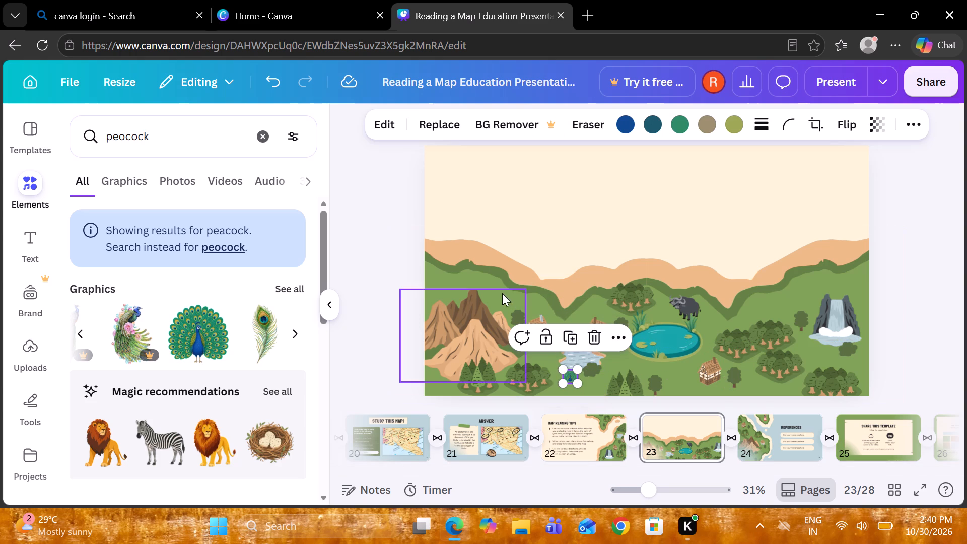
# Replace the element search term with "cocks" and browse the rooster graphics for a suitable one.
pyautogui.click(160, 131)
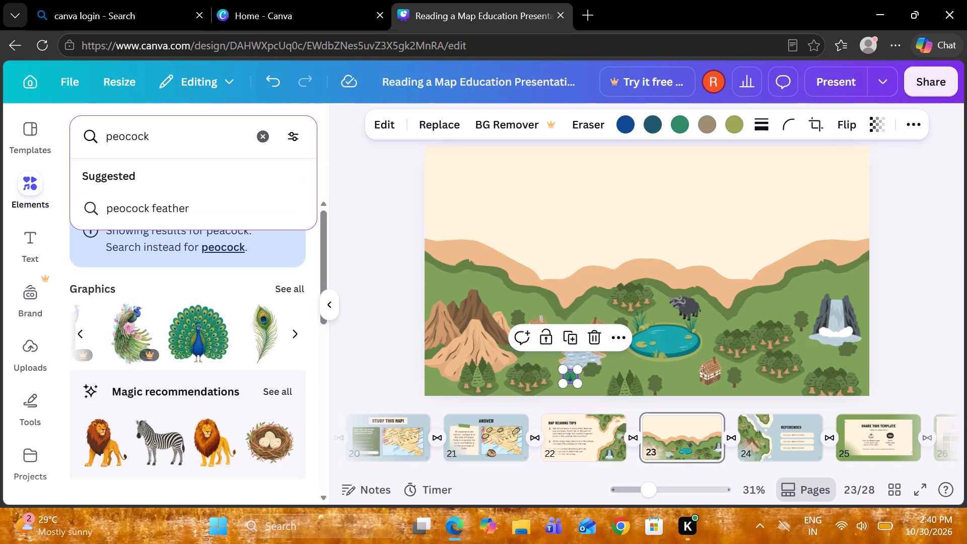
pyautogui.press('BackSpace')
pyautogui.press('BackSpace')
pyautogui.press('BackSpace')
pyautogui.press('BackSpace')
pyautogui.press('BackSpace')
pyautogui.press('BackSpace')
pyautogui.press('BackSpace')
pyautogui.press('BackSpace')
pyautogui.press('BackSpace')
pyautogui.press('BackSpace')
pyautogui.press('BackSpace')
pyautogui.press('BackSpace')
pyautogui.press('BackSpace')
pyautogui.press('BackSpace')
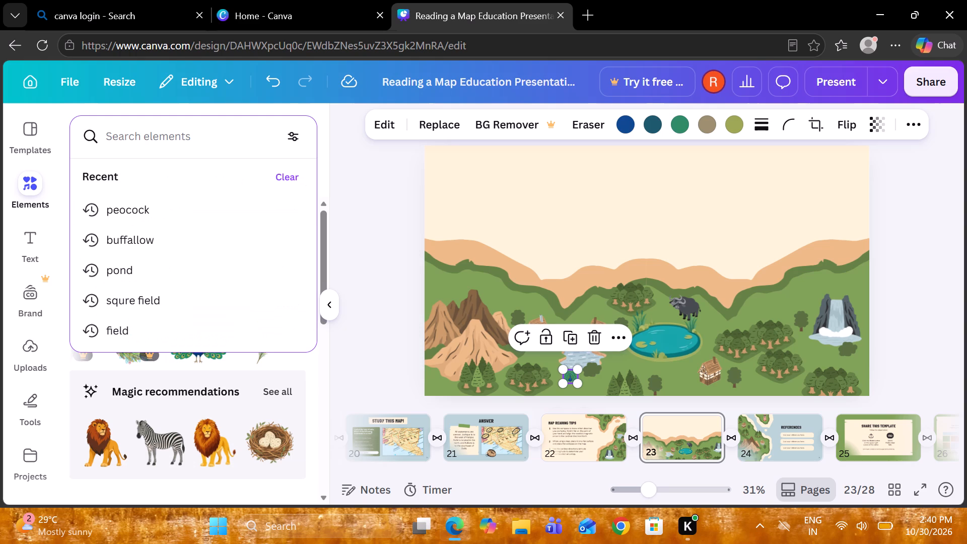
pyautogui.write('cocks')
pyautogui.press('Return')
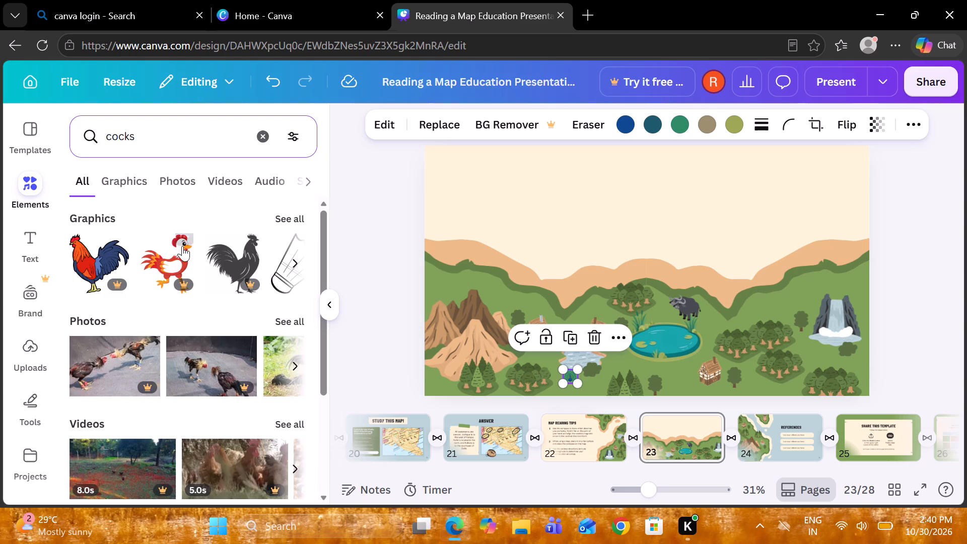
pyautogui.hscroll(-7, 182, 246)
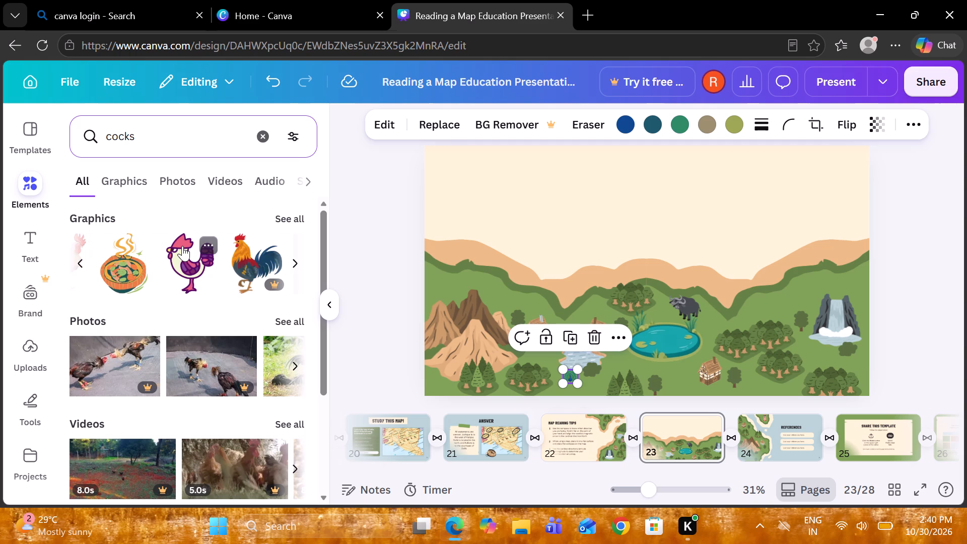
pyautogui.hscroll(-2, 182, 246)
pyautogui.hscroll(1, 182, 246)
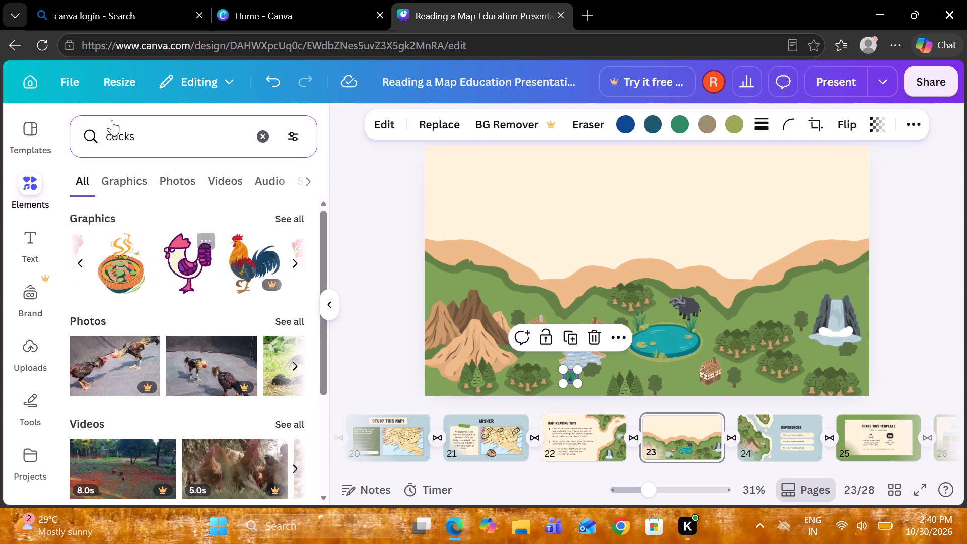
# Shorten the element search term to "cock" and search again.
pyautogui.click(148, 148)
pyautogui.press('BackSpace')
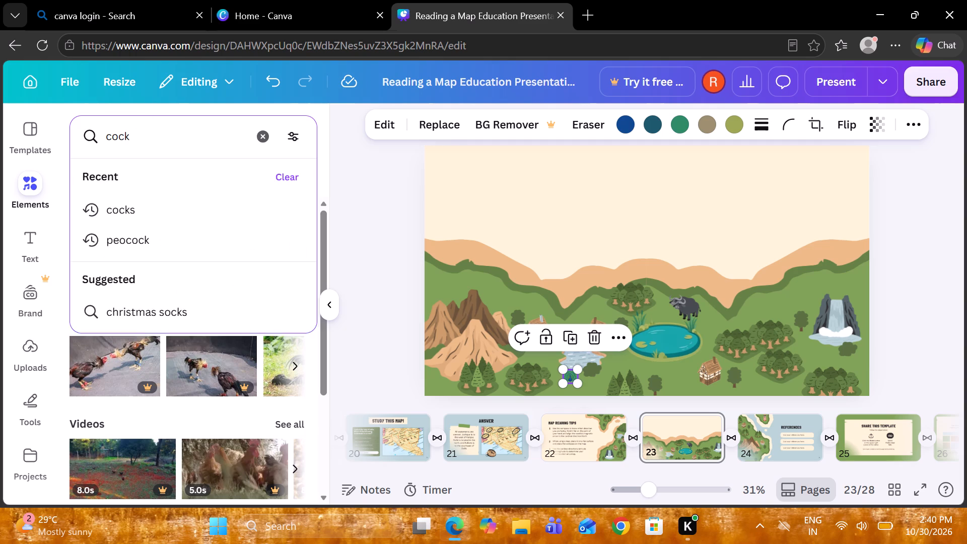
pyautogui.press('Return')
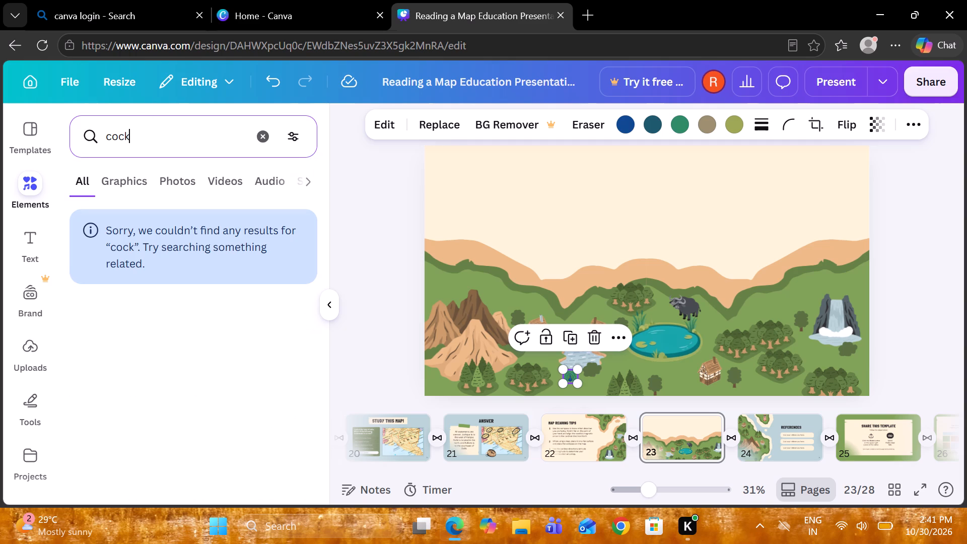
# Replace the element search term with "rabbit" and run the search.
pyautogui.press('\\')
pyautogui.press('BackSpace')
pyautogui.press('BackSpace')
pyautogui.press('BackSpace')
pyautogui.press('BackSpace')
pyautogui.press('BackSpace')
pyautogui.press('BackSpace')
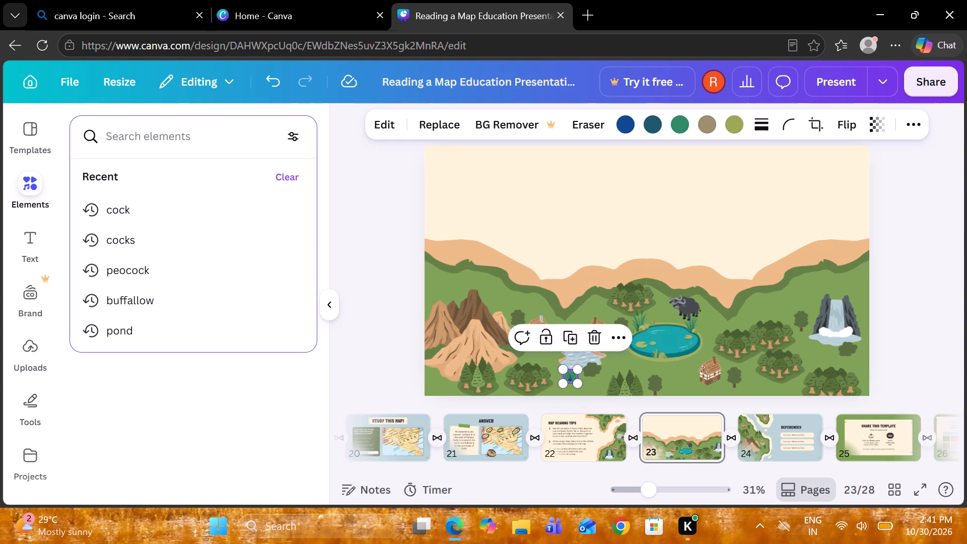
pyautogui.write('rabi')
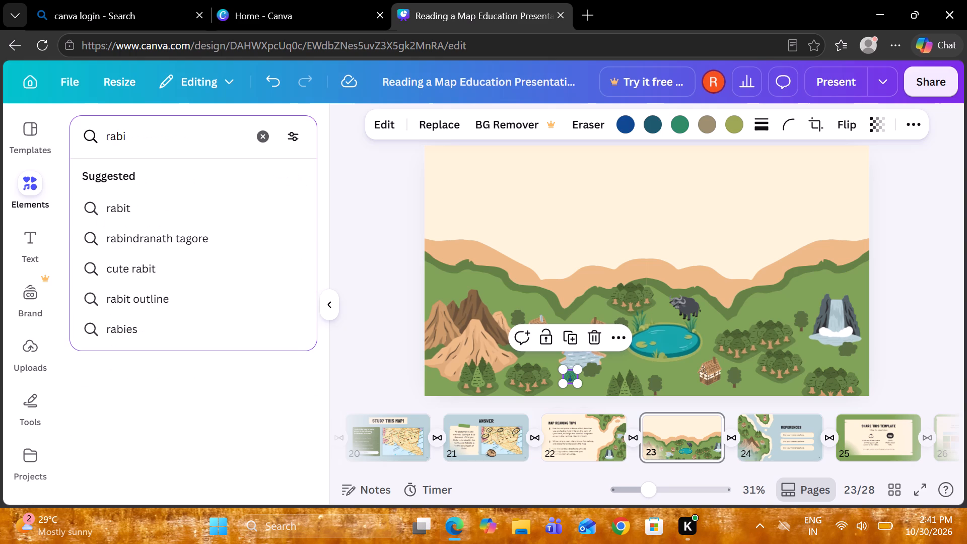
pyautogui.press('BackSpace')
pyautogui.write('bit')
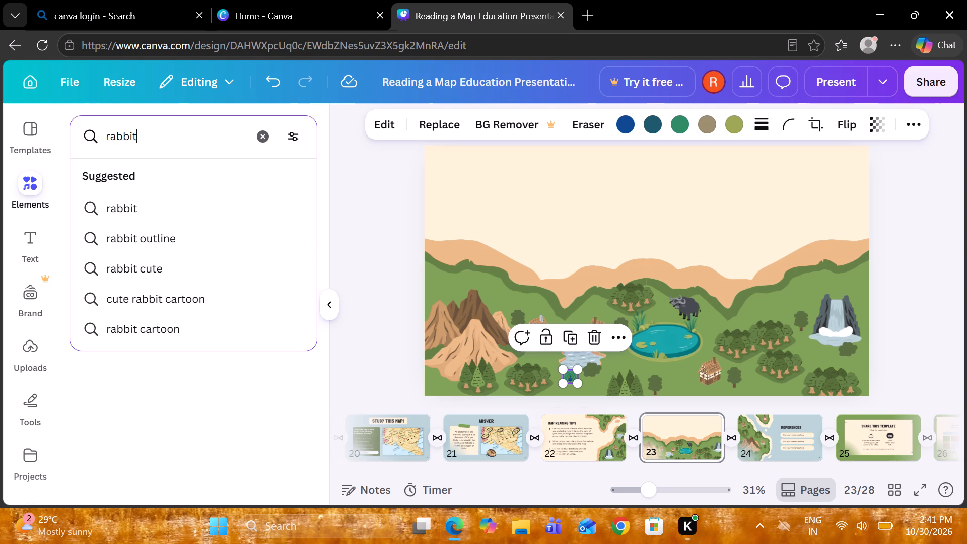
pyautogui.press('Return')
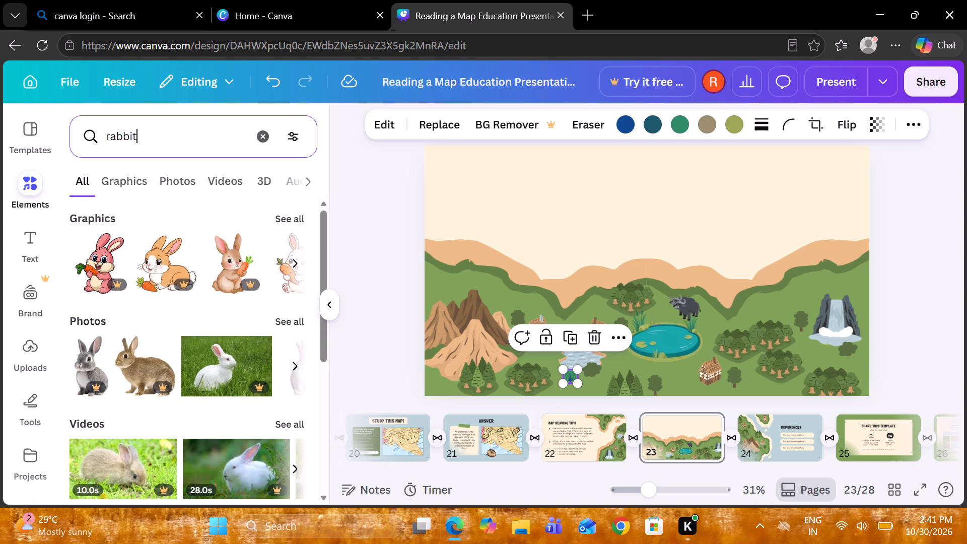
# Insert the sitting brown rabbit graphic from the search results and shrink it to a tiny size.
pyautogui.hscroll(-4, 228, 285)
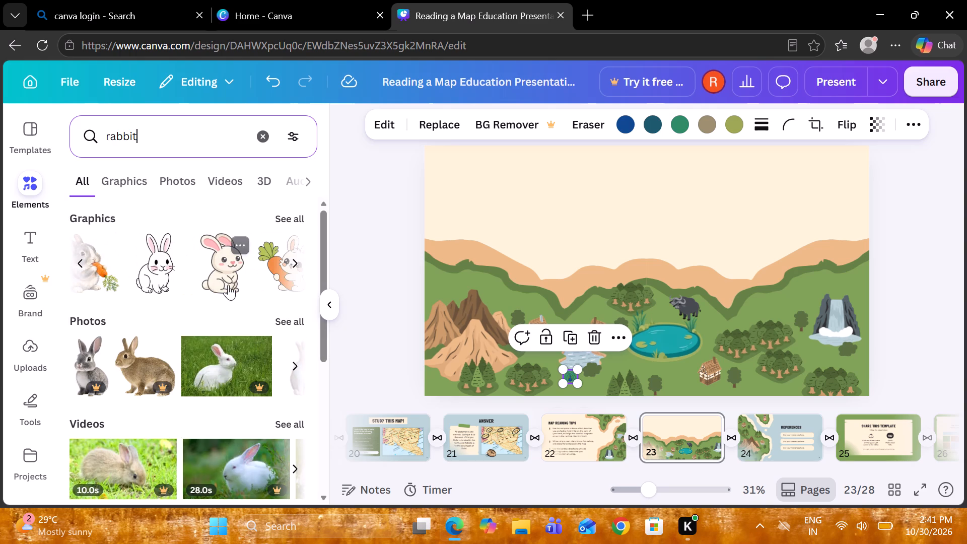
pyautogui.hscroll(-2, 204, 259)
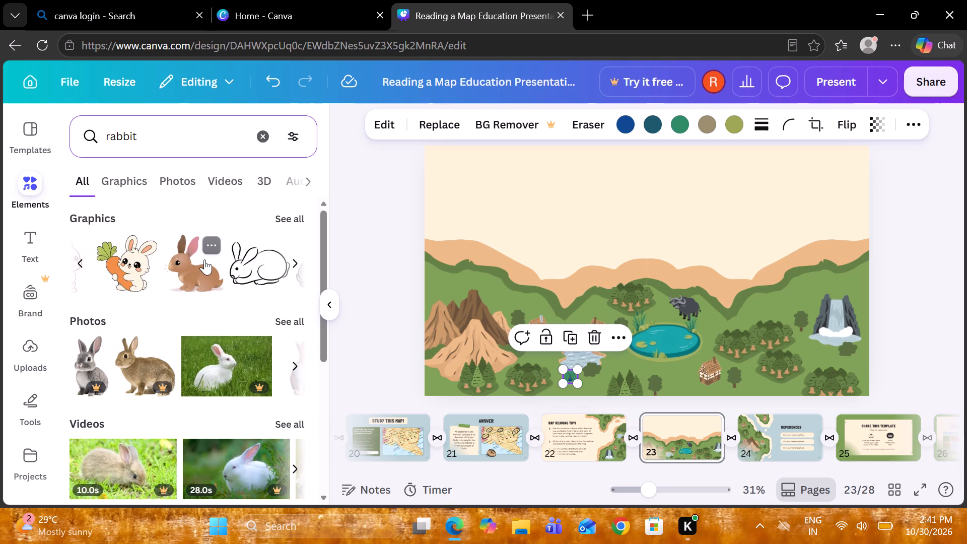
pyautogui.hscroll(-1, 204, 259)
pyautogui.click(159, 270)
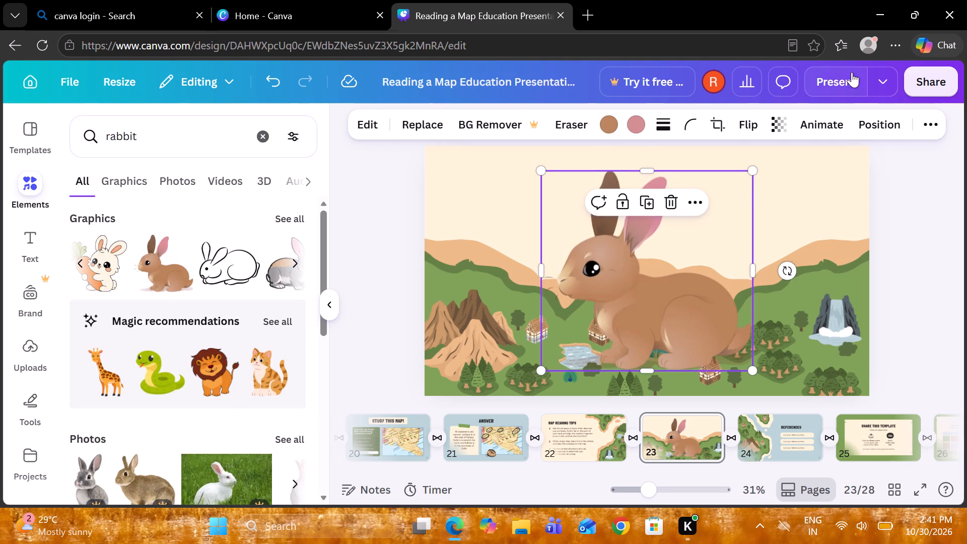
pyautogui.moveTo(752, 169); pyautogui.dragTo(732, 195)
pyautogui.moveTo(732, 195); pyautogui.dragTo(612, 379)
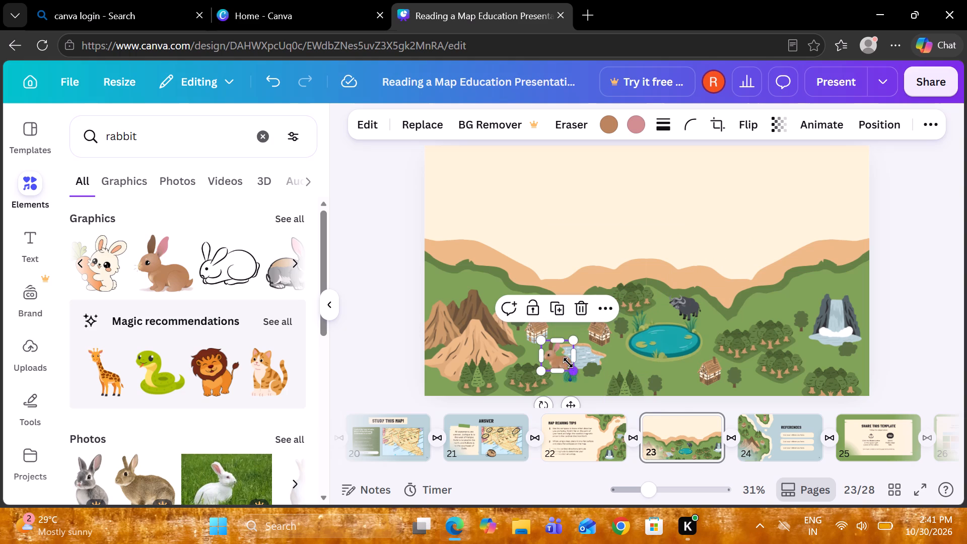
pyautogui.moveTo(571, 341); pyautogui.dragTo(550, 356)
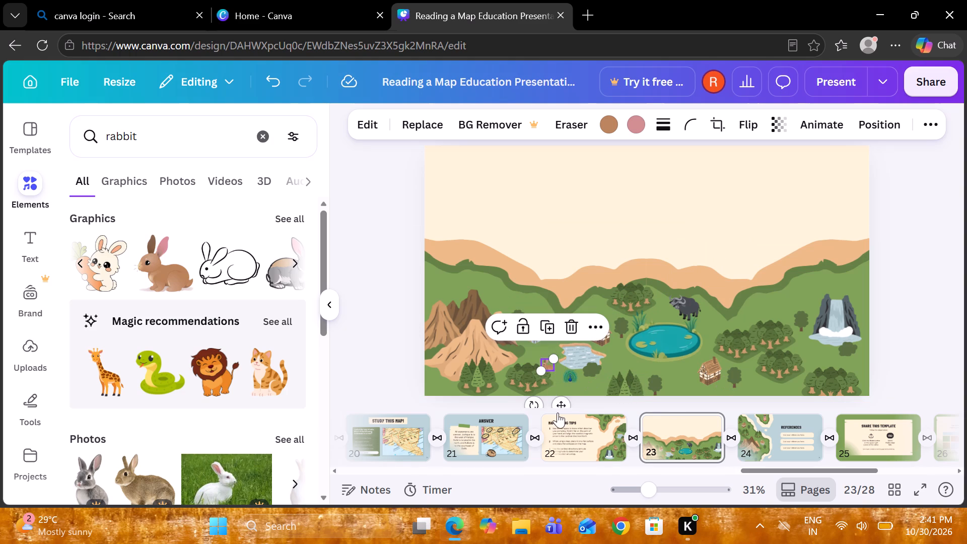
# Move the tiny rabbit onto the grass just below the waterfall, above the lower clumps of trees.
pyautogui.moveTo(559, 404); pyautogui.dragTo(660, 395)
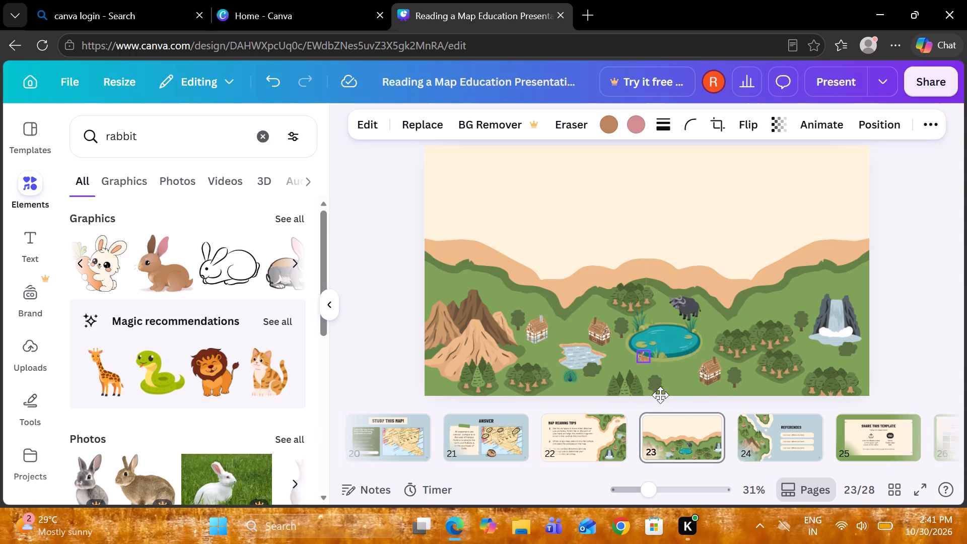
pyautogui.moveTo(660, 395); pyautogui.dragTo(868, 390)
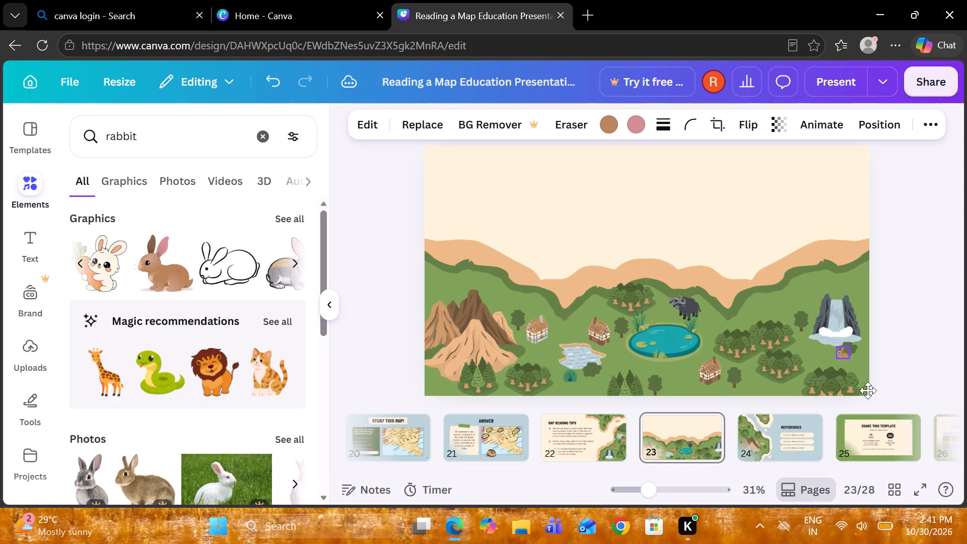
pyautogui.moveTo(868, 390); pyautogui.dragTo(826, 393)
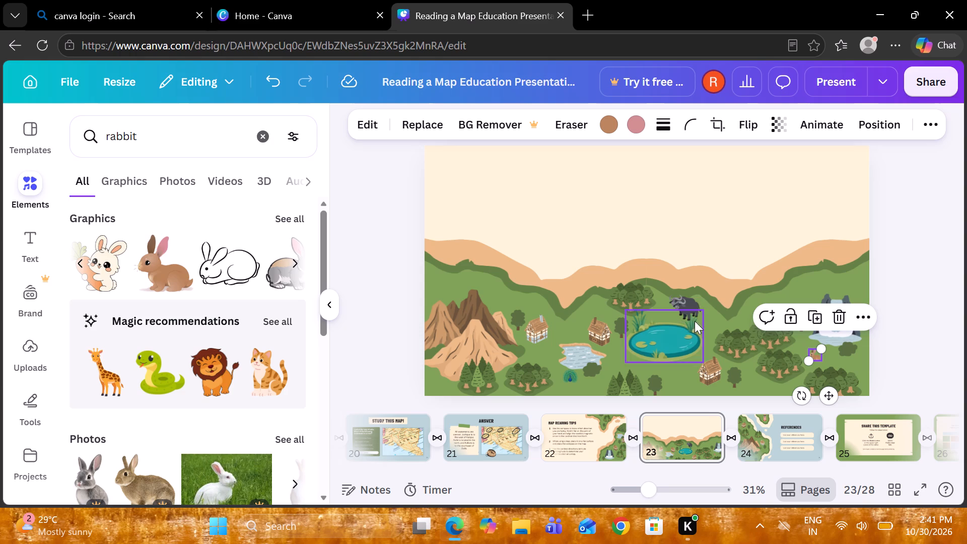
# Reposition the two buffaloes one above the other along the right-hand bank of the teal pond.
pyautogui.moveTo(680, 307); pyautogui.dragTo(690, 324)
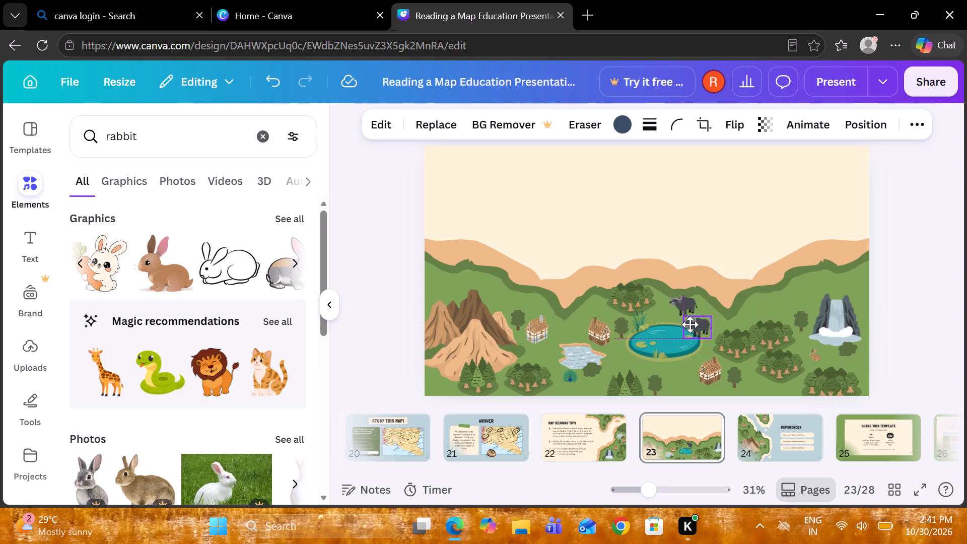
pyautogui.moveTo(690, 324); pyautogui.dragTo(693, 321)
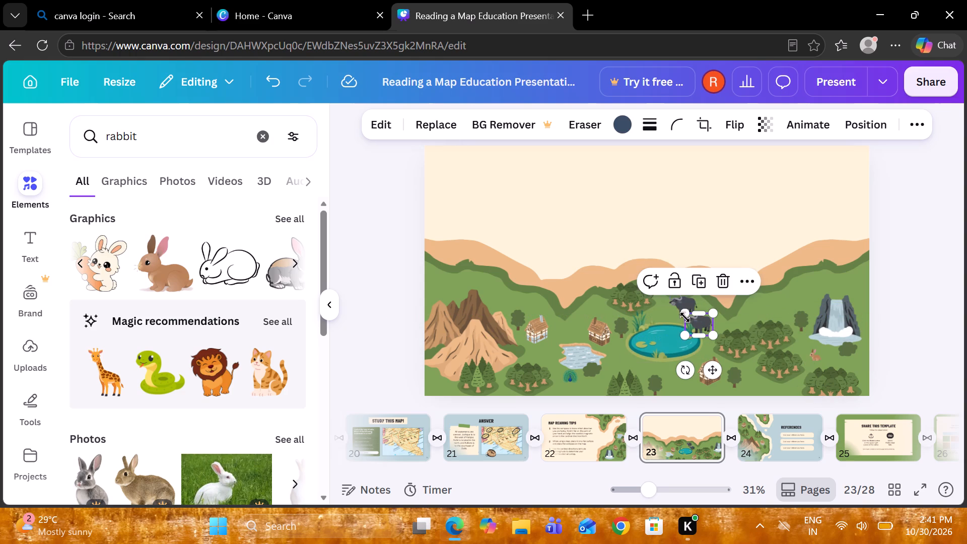
pyautogui.moveTo(676, 310); pyautogui.dragTo(668, 317)
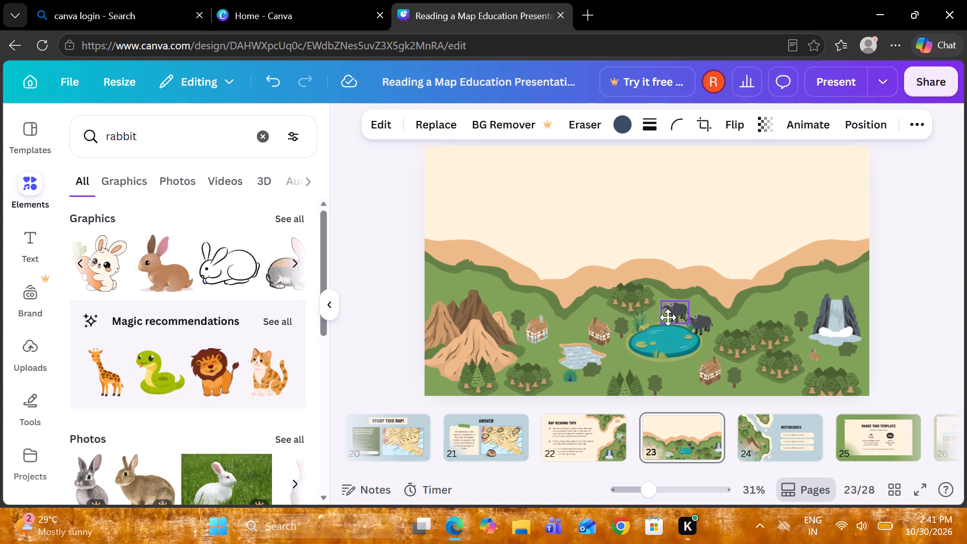
pyautogui.moveTo(668, 317); pyautogui.dragTo(681, 351)
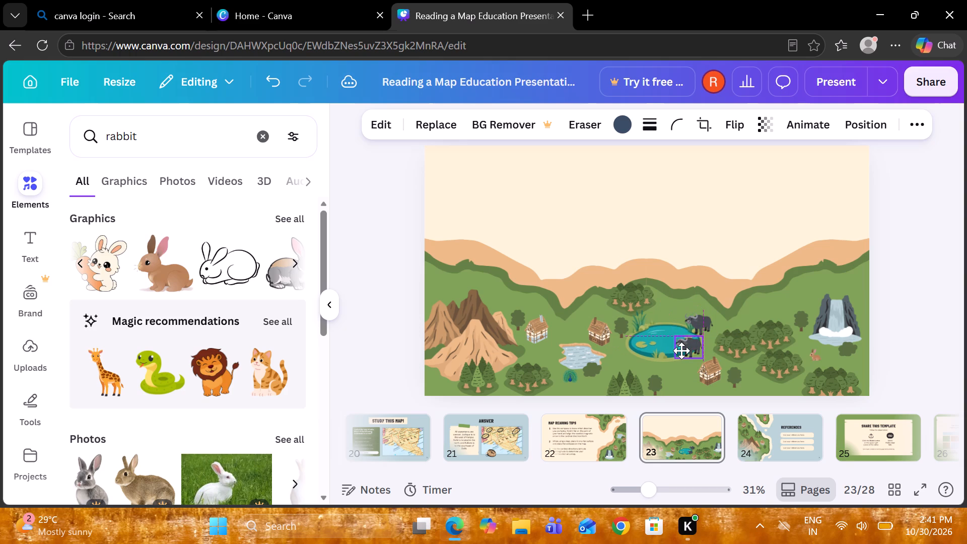
pyautogui.moveTo(681, 351); pyautogui.dragTo(694, 354)
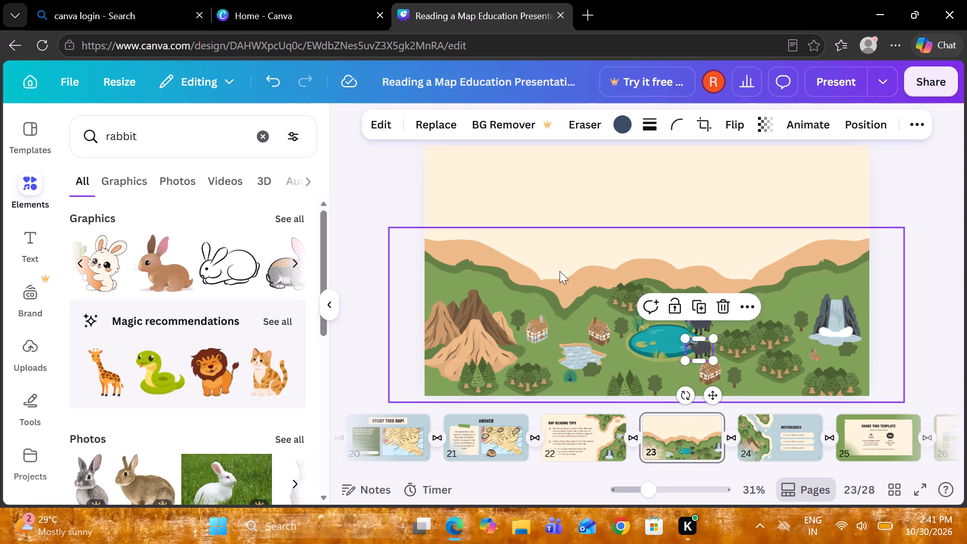
# Replace the element search term with "giraff" and run the search.
pyautogui.click(151, 132)
pyautogui.press('BackSpace')
pyautogui.press('BackSpace')
pyautogui.press('BackSpace')
pyautogui.press('BackSpace')
pyautogui.press('BackSpace')
pyautogui.press('BackSpace')
pyautogui.press('BackSpace')
pyautogui.press('BackSpace')
pyautogui.press('BackSpace')
pyautogui.press('BackSpace')
pyautogui.press('BackSpace')
pyautogui.press('BackSpace')
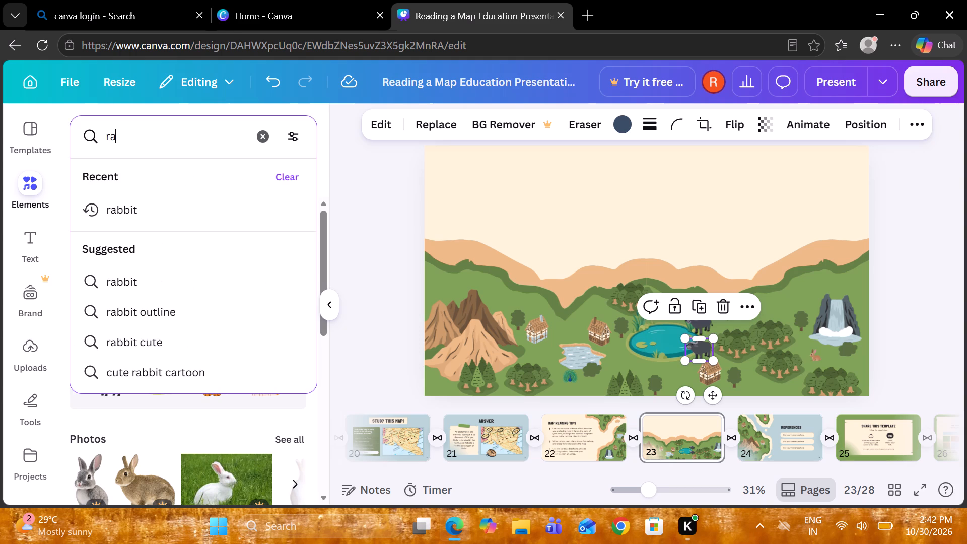
pyautogui.press('BackSpace')
pyautogui.write('giraff')
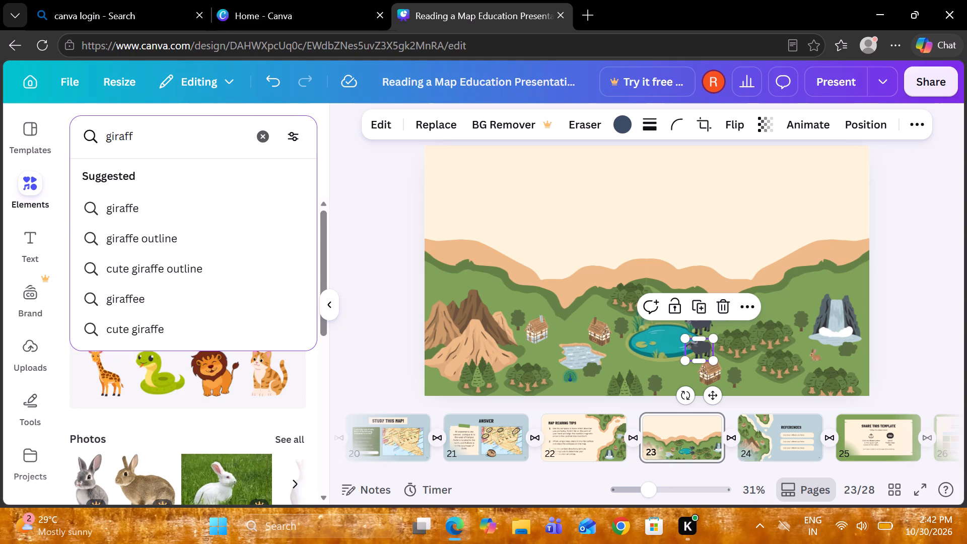
pyautogui.press('Return')
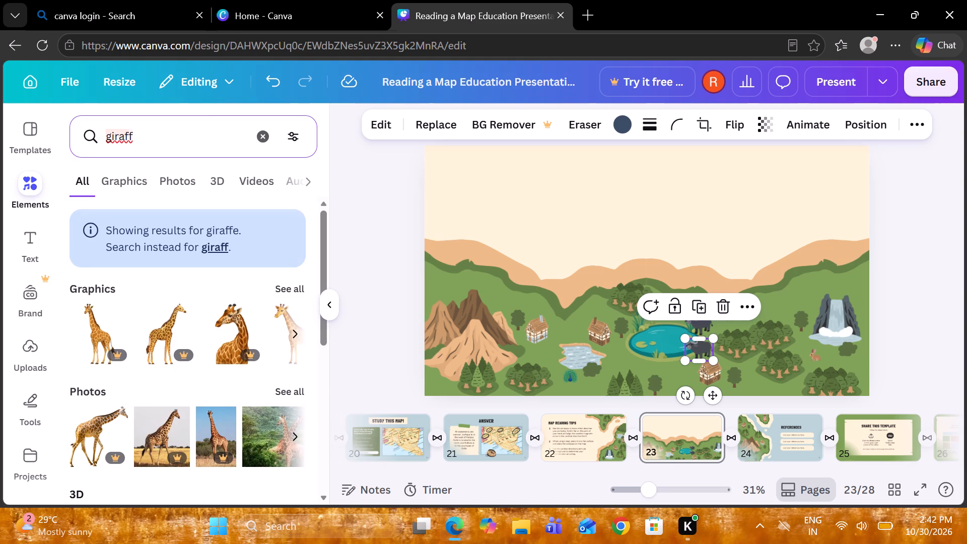
# Insert the slender standing giraffe graphic from the results and scale it down to less than half its size.
pyautogui.hscroll(-3, 216, 346)
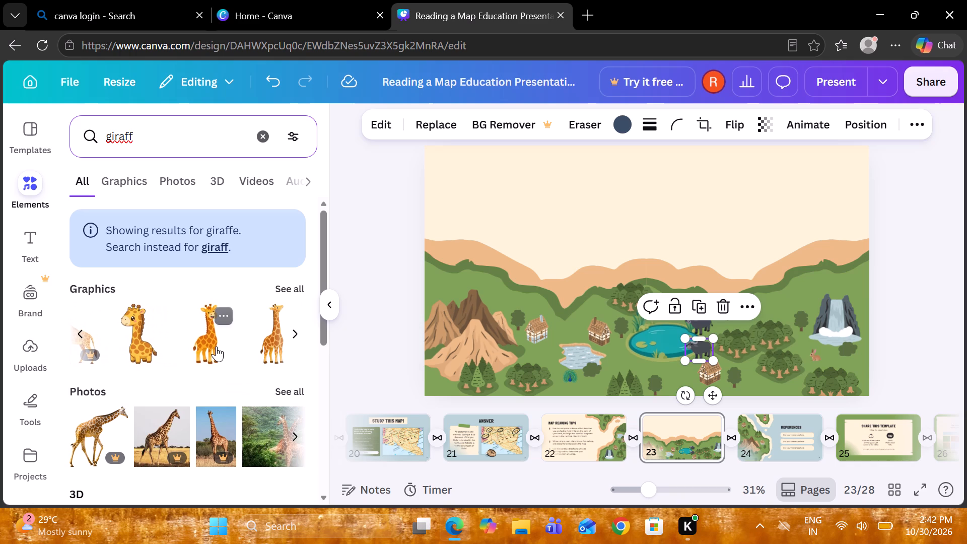
pyautogui.hscroll(-1, 216, 346)
pyautogui.click(263, 332)
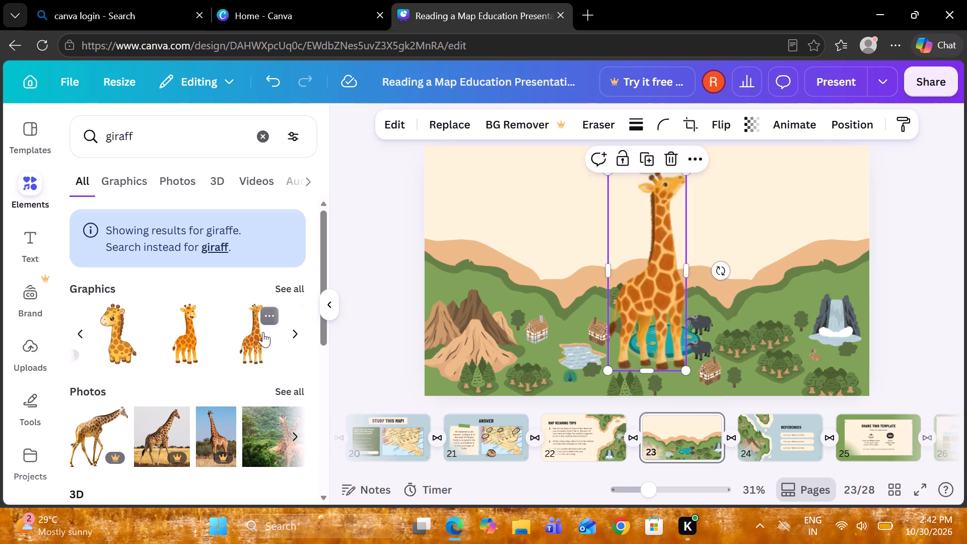
pyautogui.click(647, 231)
pyautogui.click(677, 183)
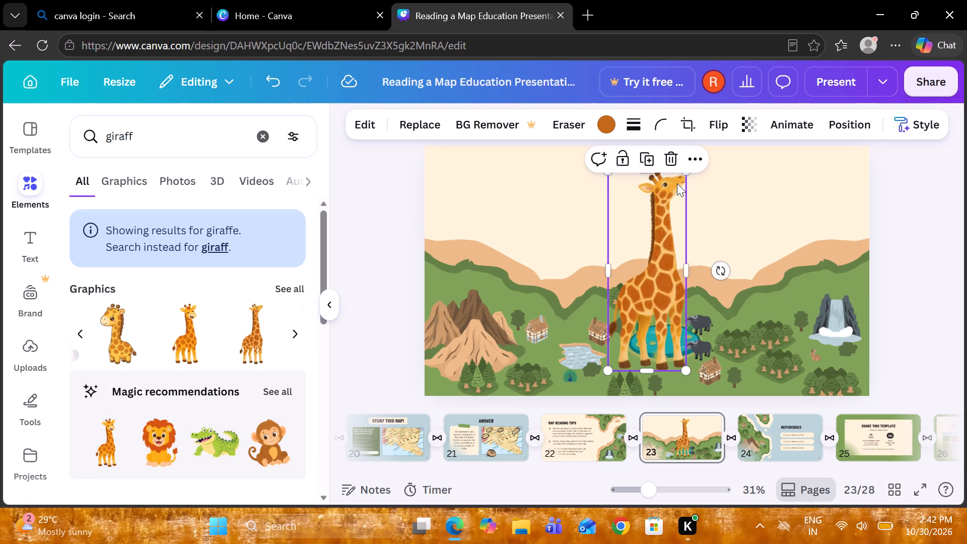
pyautogui.moveTo(683, 172); pyautogui.dragTo(670, 201)
pyautogui.moveTo(670, 201); pyautogui.dragTo(678, 169)
pyautogui.moveTo(678, 169); pyautogui.dragTo(677, 169)
pyautogui.moveTo(687, 176); pyautogui.dragTo(620, 290)
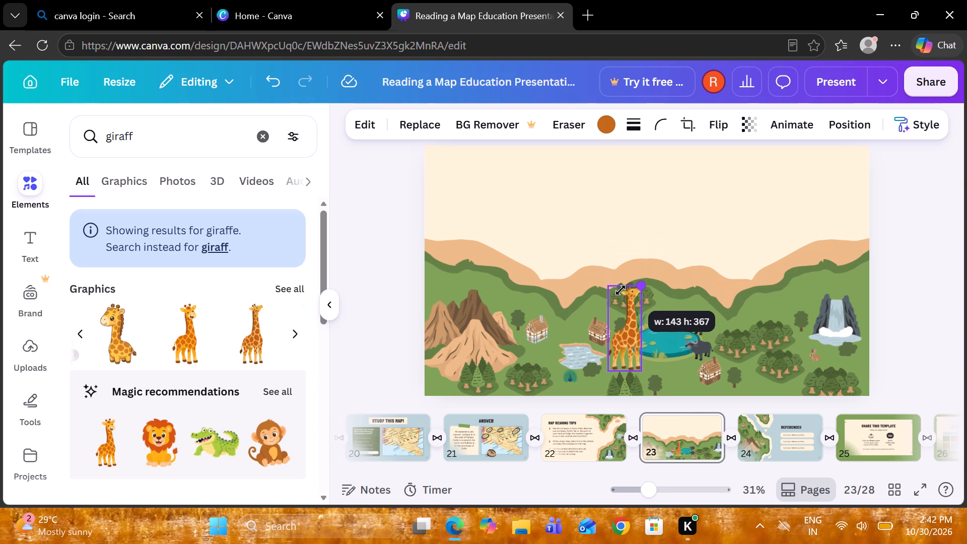
pyautogui.moveTo(620, 290); pyautogui.dragTo(611, 302)
# Move the giraffe up beside the upper clump of trees and shrink it to a tiny size.
pyautogui.moveTo(618, 331); pyautogui.dragTo(584, 309)
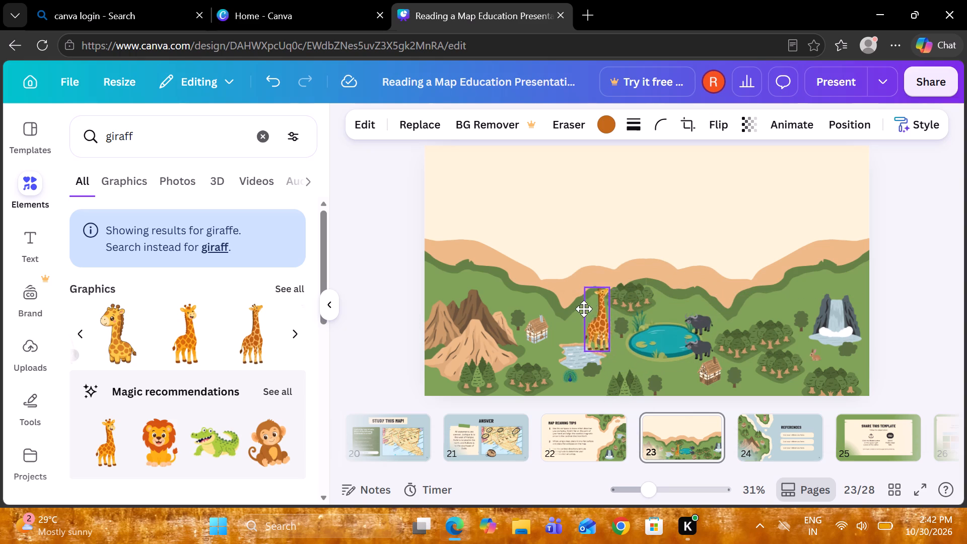
pyautogui.moveTo(584, 309); pyautogui.dragTo(593, 277)
pyautogui.moveTo(606, 250); pyautogui.dragTo(580, 300)
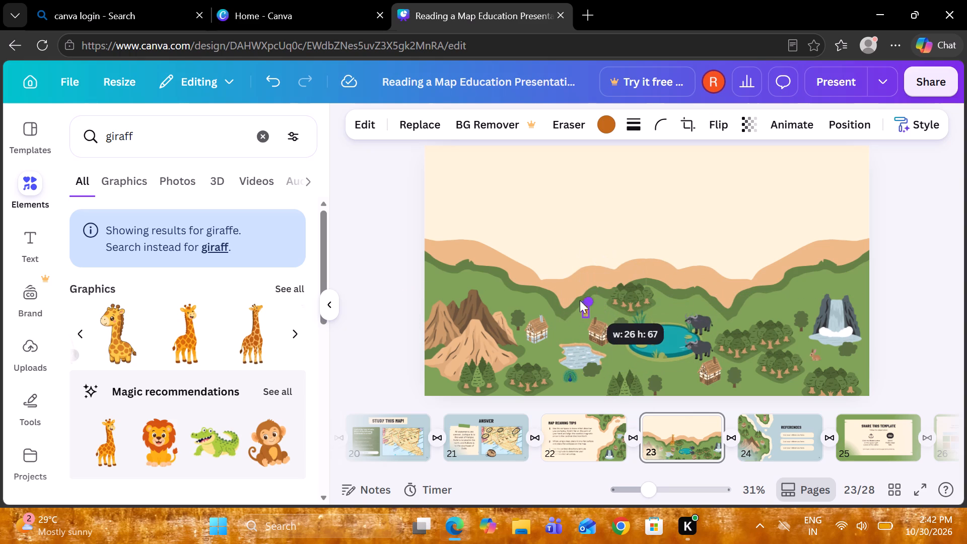
pyautogui.moveTo(580, 300); pyautogui.dragTo(598, 287)
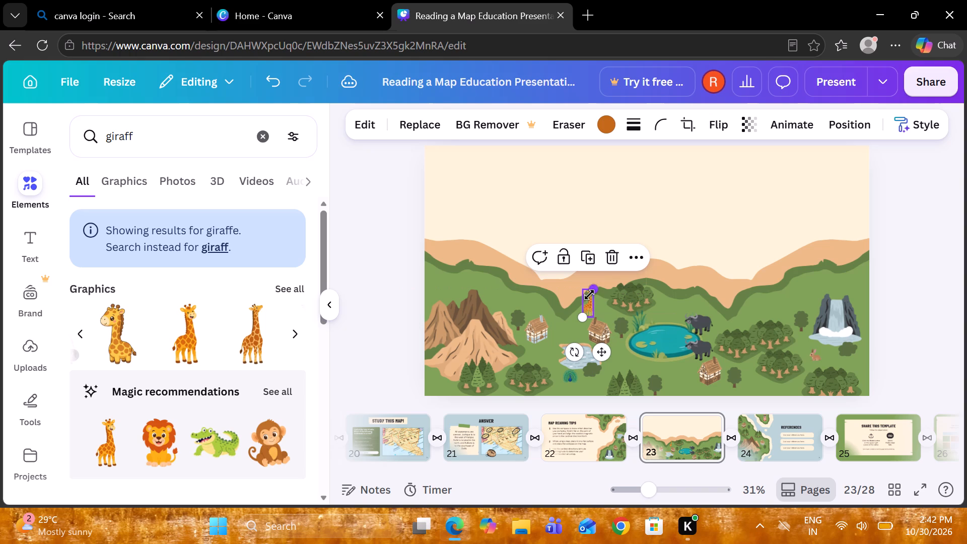
# Move the tiny giraffe onto the grass at the left-hand bank of the teal pond, above the pine trees.
pyautogui.moveTo(610, 352); pyautogui.dragTo(614, 343)
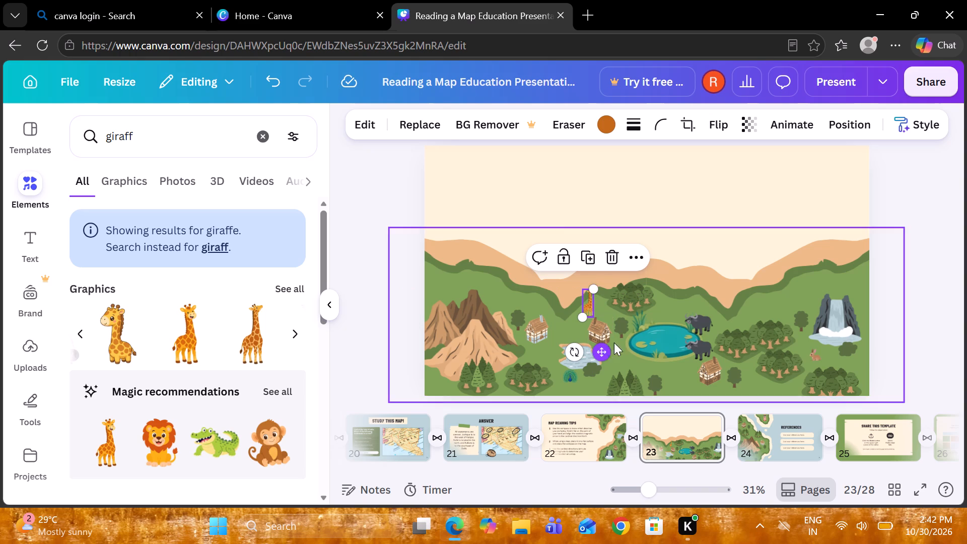
pyautogui.moveTo(614, 343); pyautogui.dragTo(621, 340)
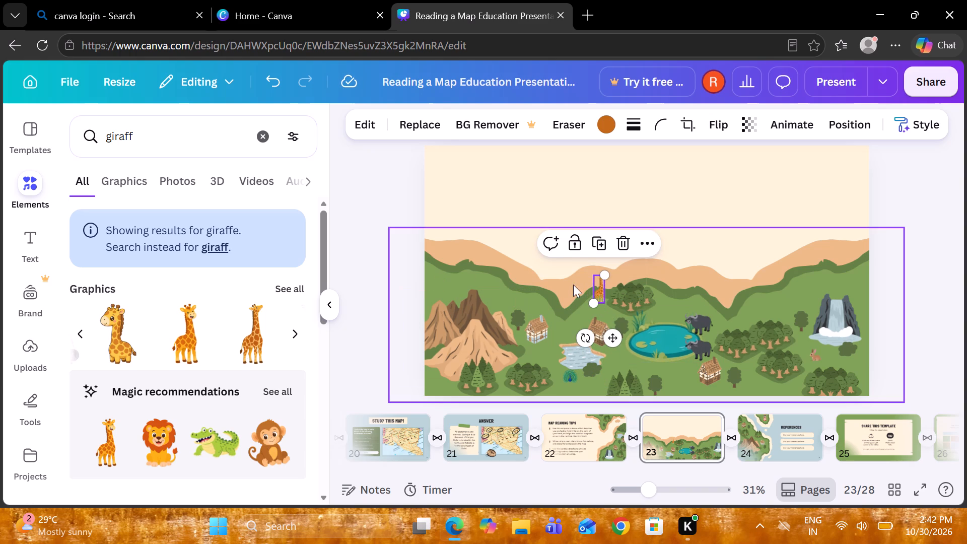
pyautogui.moveTo(610, 336); pyautogui.dragTo(582, 445)
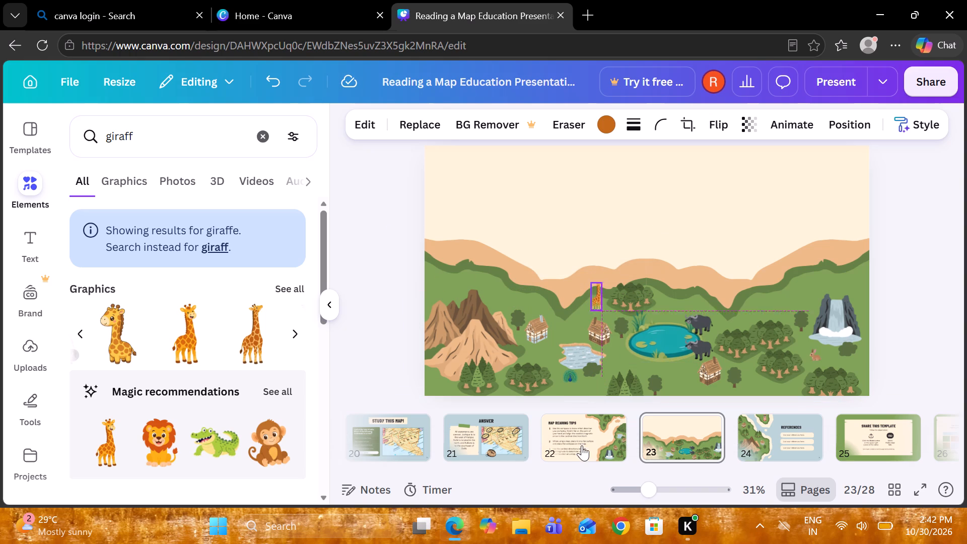
pyautogui.moveTo(582, 445); pyautogui.dragTo(602, 421)
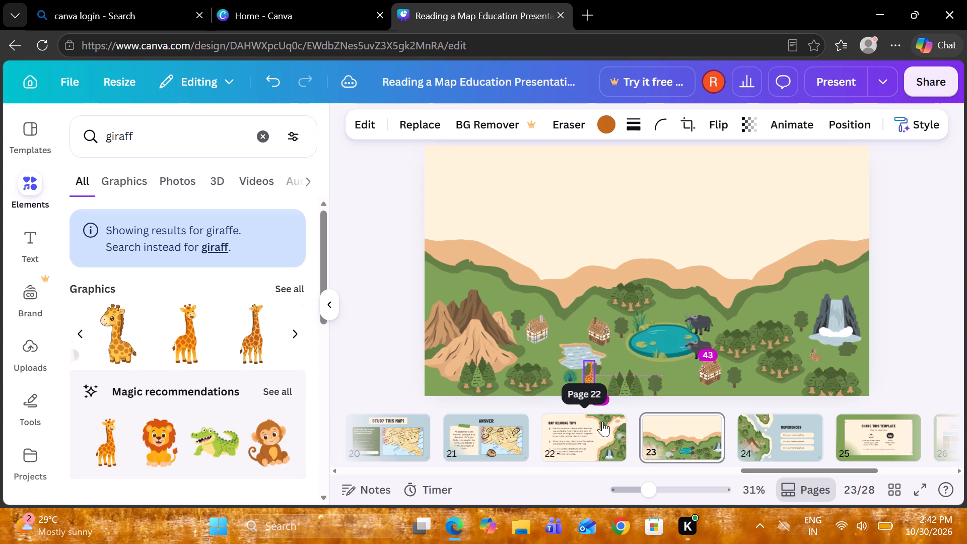
pyautogui.moveTo(602, 421); pyautogui.dragTo(632, 399)
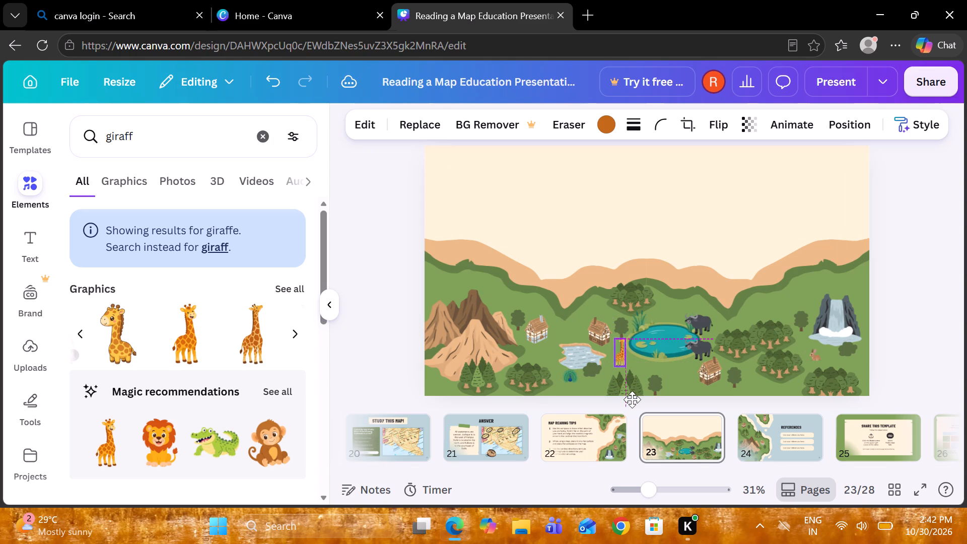
pyautogui.moveTo(632, 399); pyautogui.dragTo(636, 395)
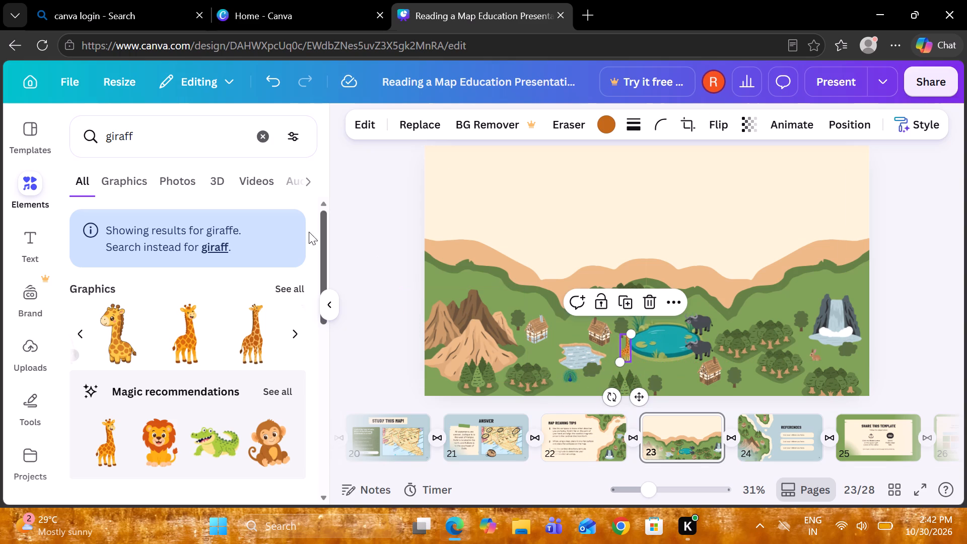
# Replace the element search term with "sun" and run the search.
pyautogui.click(149, 125)
pyautogui.press('BackSpace')
pyautogui.press('BackSpace')
pyautogui.press('BackSpace')
pyautogui.press('BackSpace')
pyautogui.press('BackSpace')
pyautogui.press('BackSpace')
pyautogui.press('BackSpace')
pyautogui.press('BackSpace')
pyautogui.press('BackSpace')
pyautogui.press('BackSpace')
pyautogui.press('BackSpace')
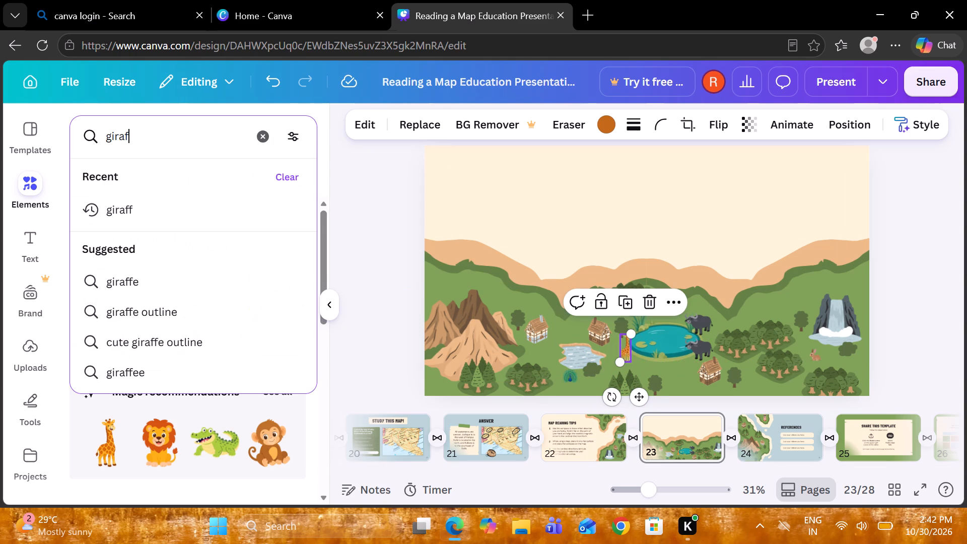
pyautogui.press('BackSpace')
pyautogui.press('BackSpace')
pyautogui.press('BackSpace')
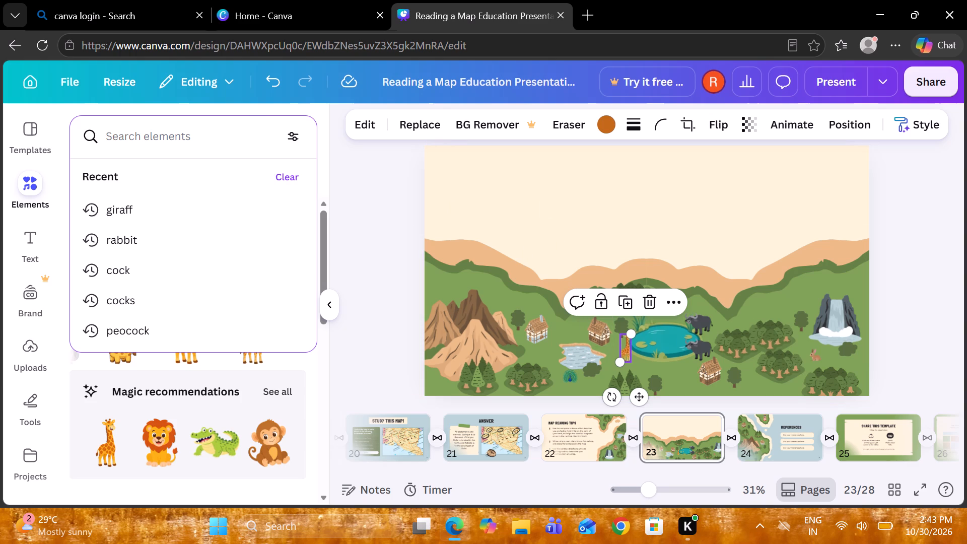
pyautogui.write('si')
pyautogui.press('BackSpace')
pyautogui.write('un')
pyautogui.press('Return')
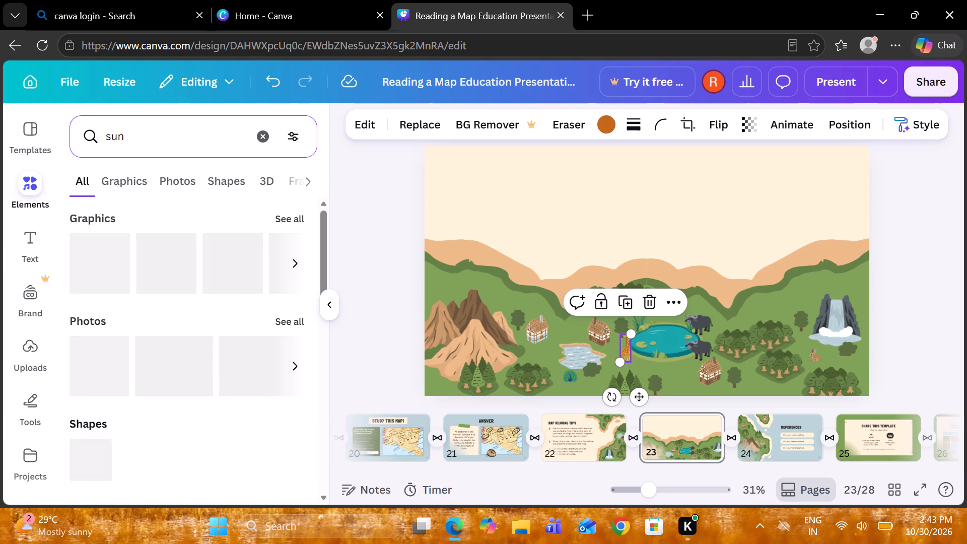
# Add the golden sun graphic with wavy rays at a small size in the upper-left corner of page 23's sky.
pyautogui.hscroll(-2, 233, 262)
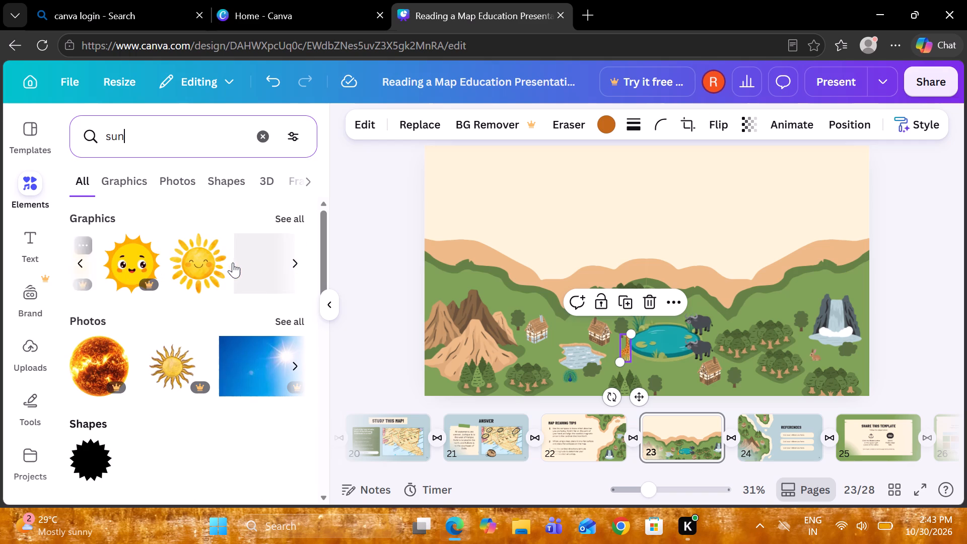
pyautogui.hscroll(-1, 233, 262)
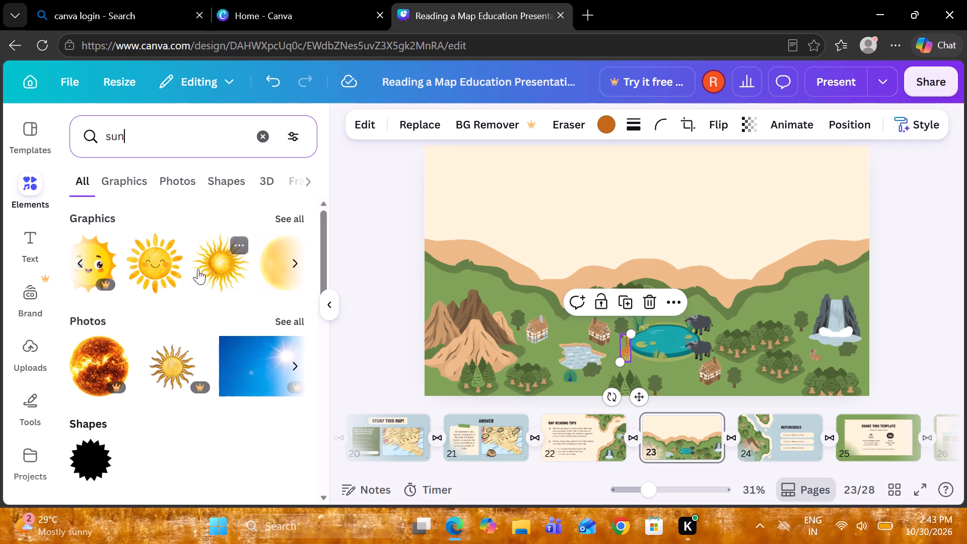
pyautogui.click(198, 269)
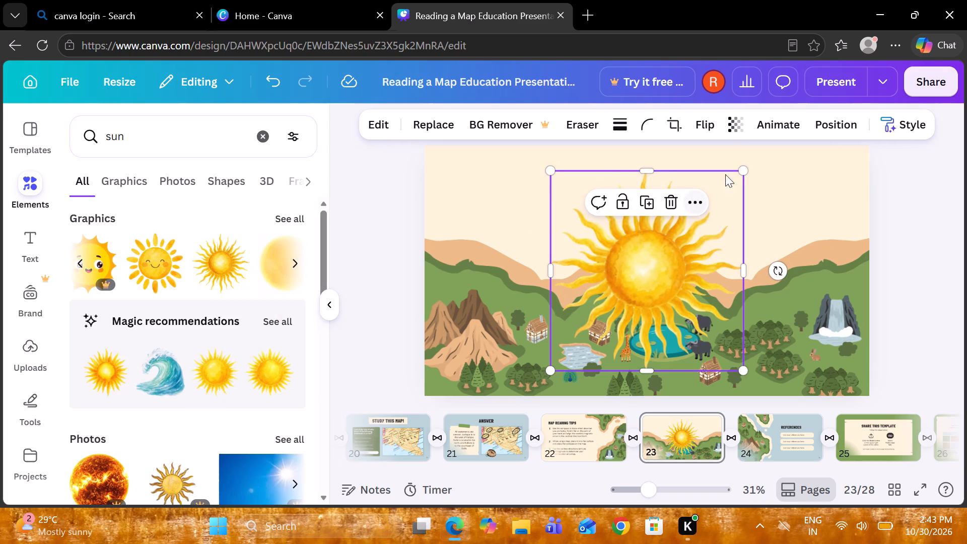
pyautogui.moveTo(743, 174); pyautogui.dragTo(604, 336)
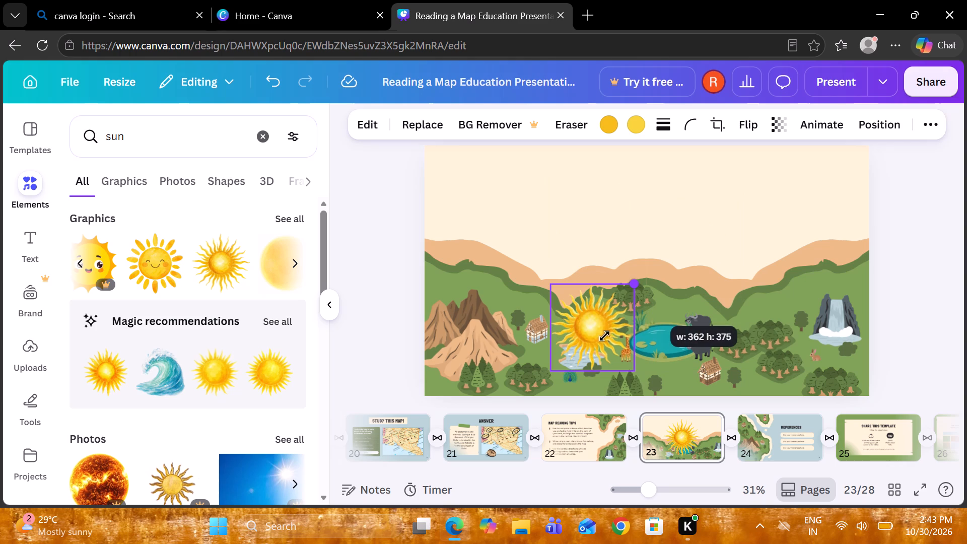
pyautogui.moveTo(604, 336); pyautogui.dragTo(581, 345)
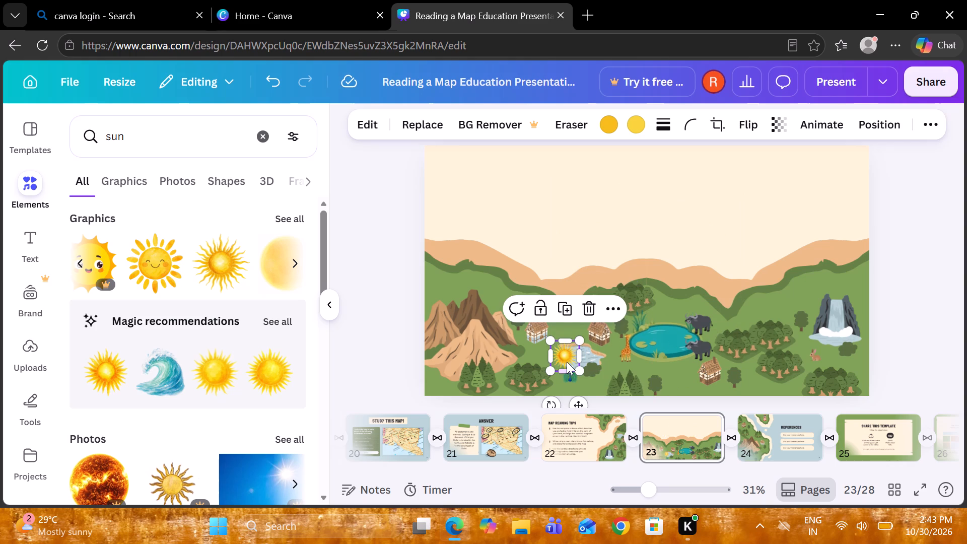
pyautogui.moveTo(567, 362); pyautogui.dragTo(456, 171)
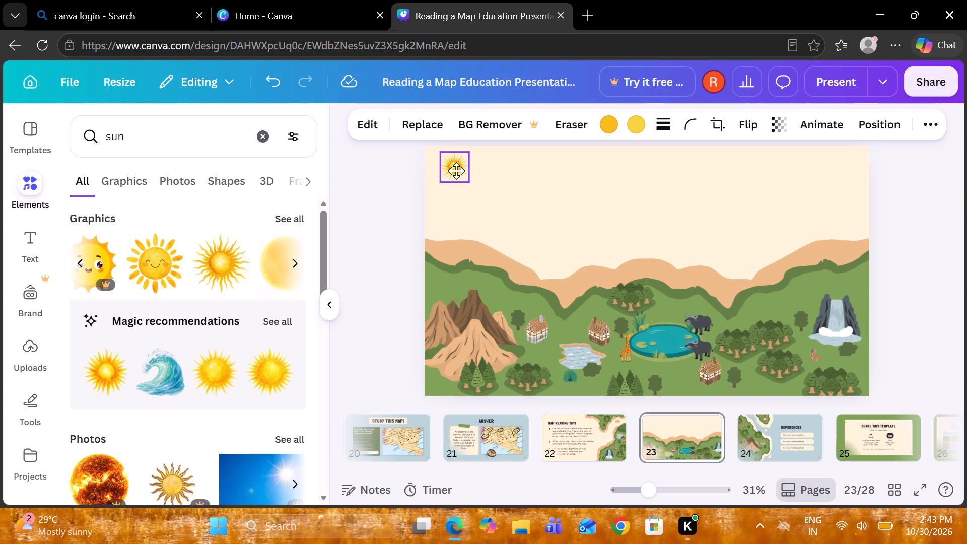
pyautogui.moveTo(456, 171); pyautogui.dragTo(451, 169)
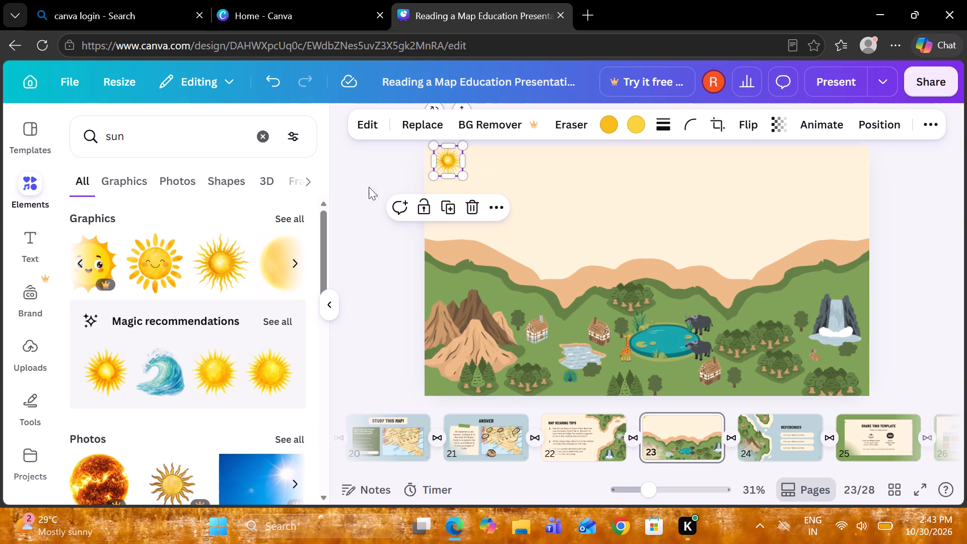
# Replace the element search term with "clouds" and run the search.
pyautogui.click(126, 141)
pyautogui.press('BackSpace')
pyautogui.press('BackSpace')
pyautogui.press('BackSpace')
pyautogui.press('BackSpace')
pyautogui.press('BackSpace')
pyautogui.press('BackSpace')
pyautogui.press('BackSpace')
pyautogui.press('BackSpace')
pyautogui.press('BackSpace')
pyautogui.press('BackSpace')
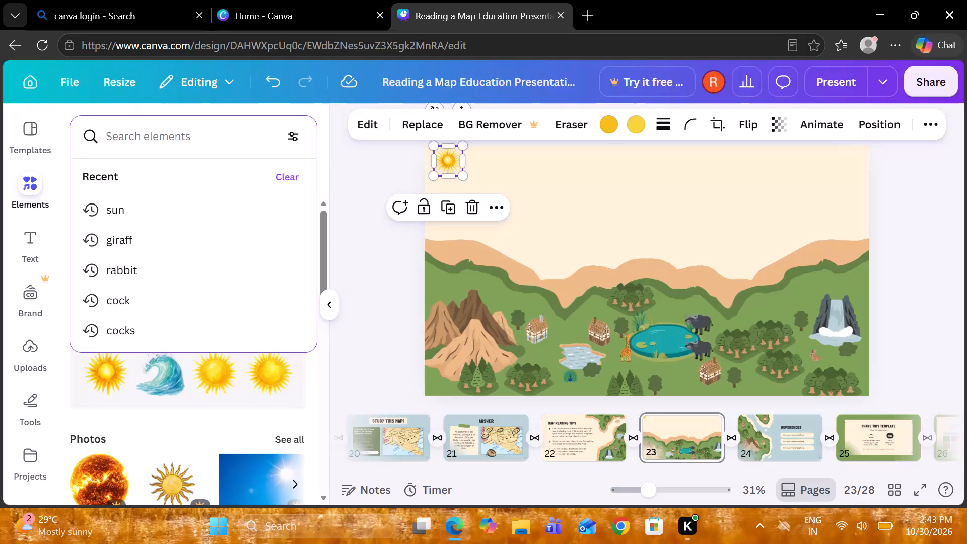
pyautogui.click(114, 139)
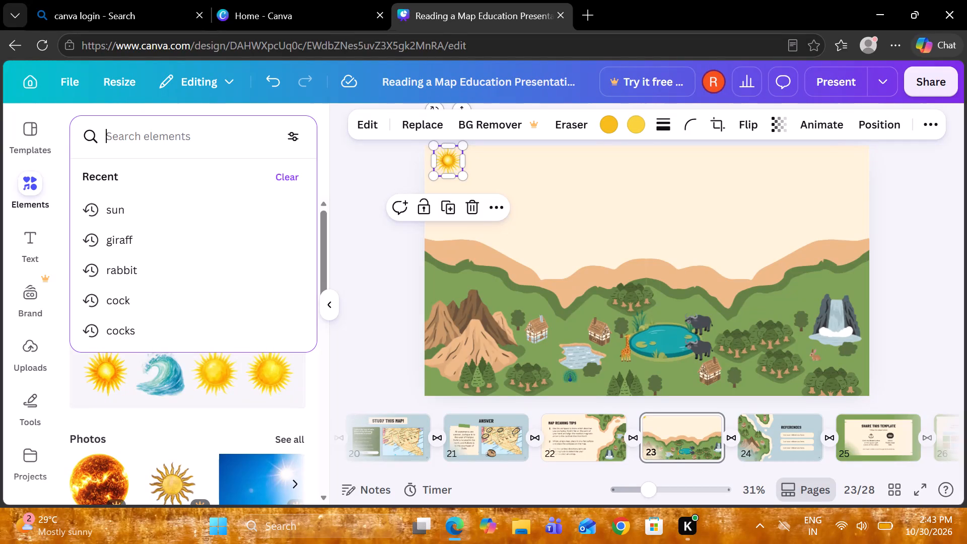
pyautogui.write('sky')
pyautogui.press('BackSpace')
pyautogui.press('BackSpace')
pyautogui.press('BackSpace')
pyautogui.press('BackSpace')
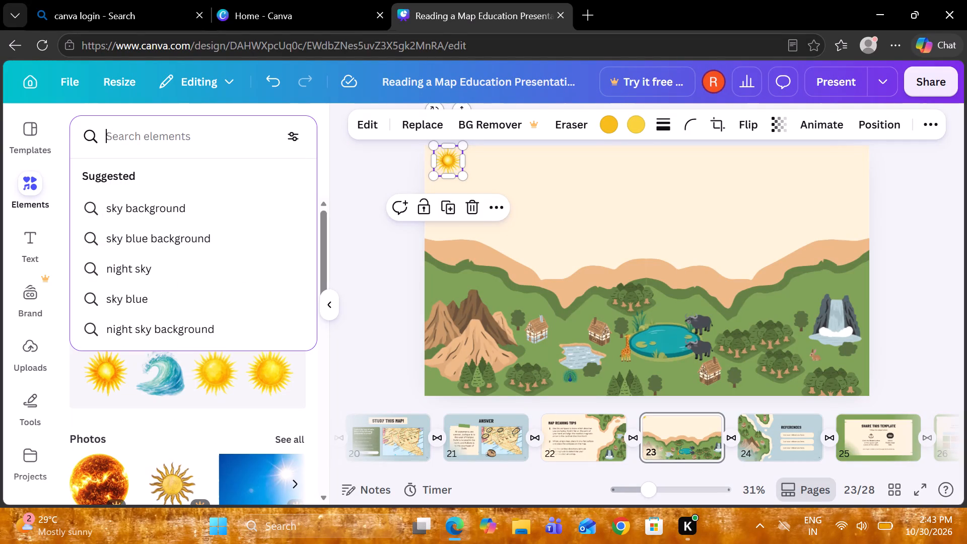
pyautogui.write('cloud')
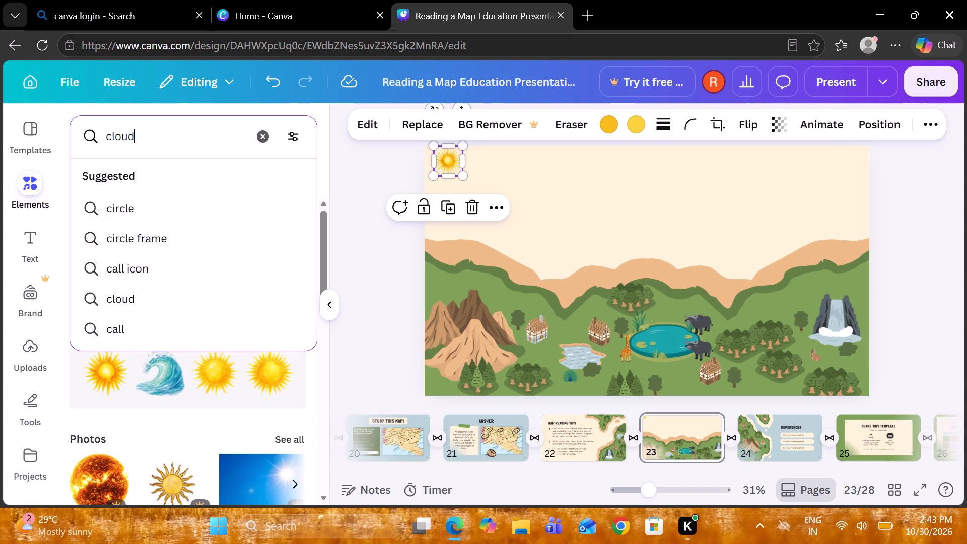
pyautogui.press('s')
pyautogui.press('Return')
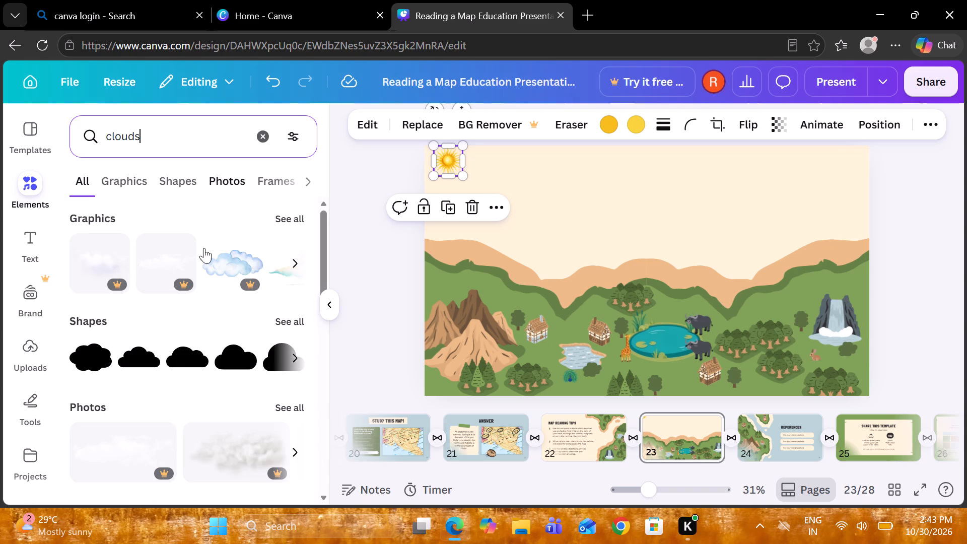
# Add the towering pink and purple cloud graphic at a small size along the top edge of the sky, above the waterfall side.
pyautogui.hscroll(-3, 199, 250)
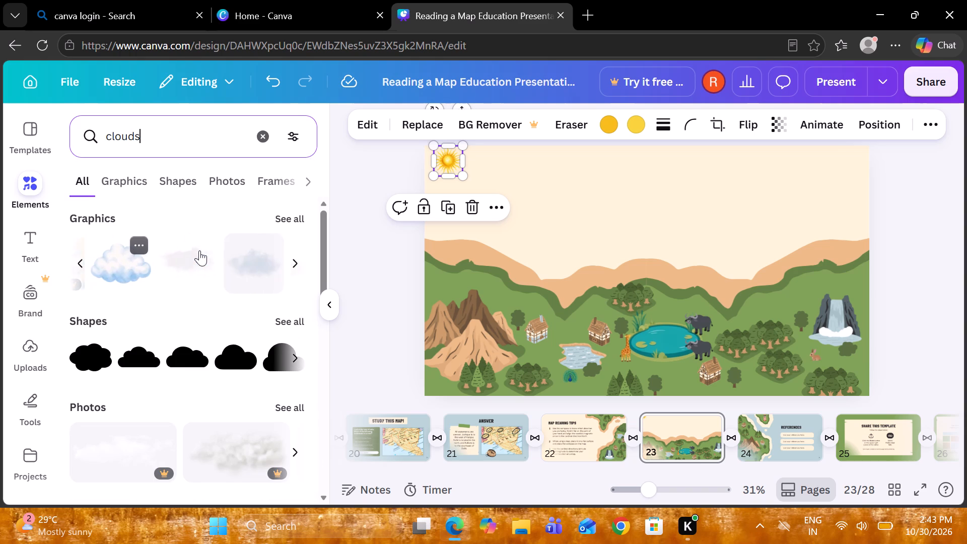
pyautogui.hscroll(-4, 199, 250)
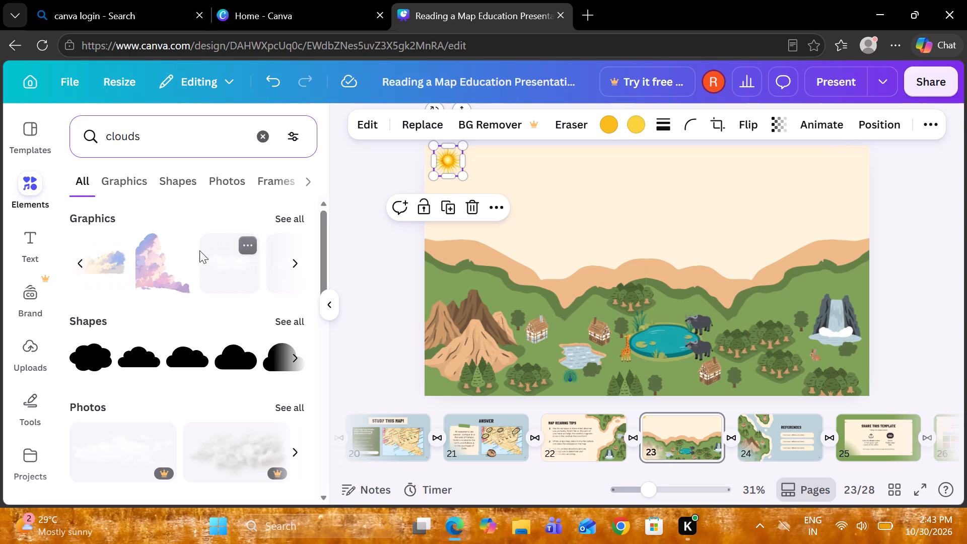
pyautogui.hscroll(-1, 199, 250)
pyautogui.click(162, 264)
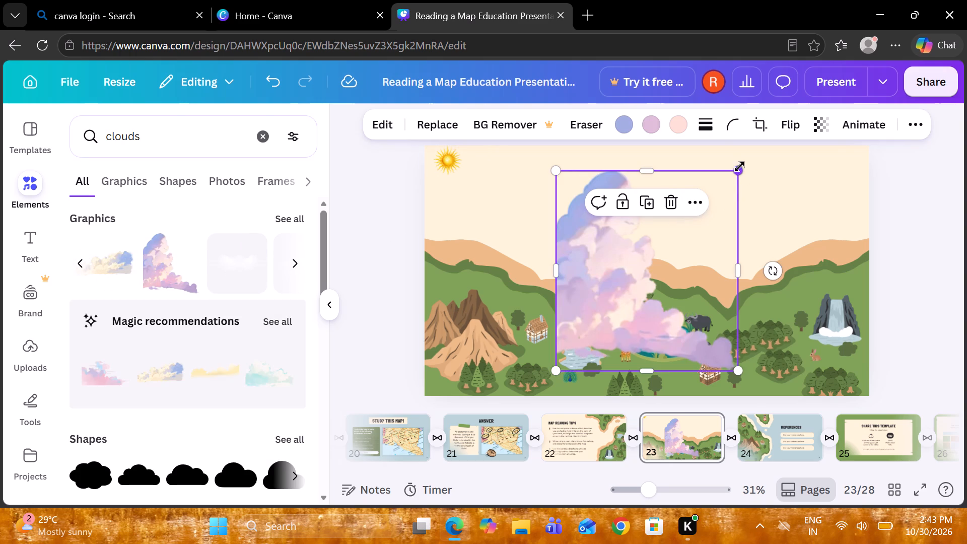
pyautogui.moveTo(737, 170); pyautogui.dragTo(647, 278)
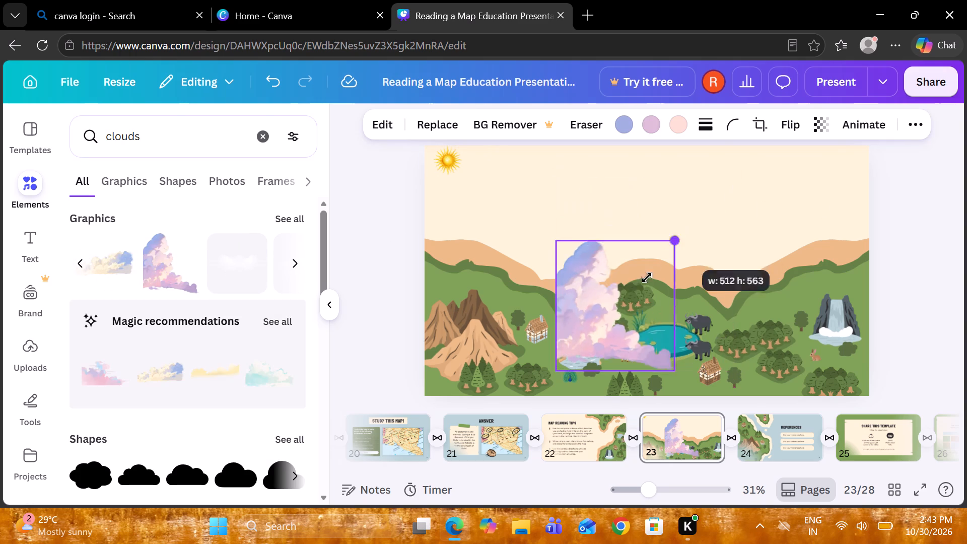
pyautogui.moveTo(647, 278); pyautogui.dragTo(607, 306)
pyautogui.moveTo(575, 334); pyautogui.dragTo(682, 234)
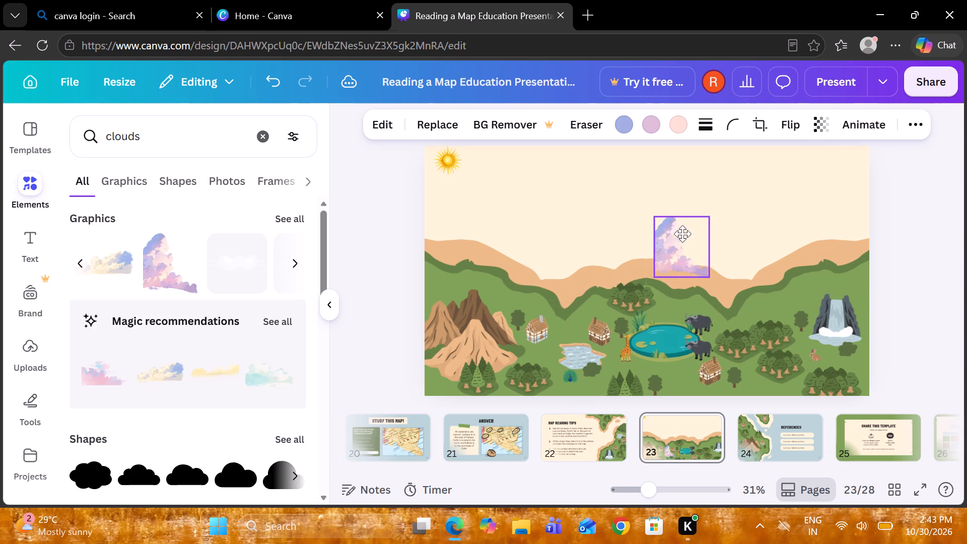
pyautogui.moveTo(682, 234); pyautogui.dragTo(801, 154)
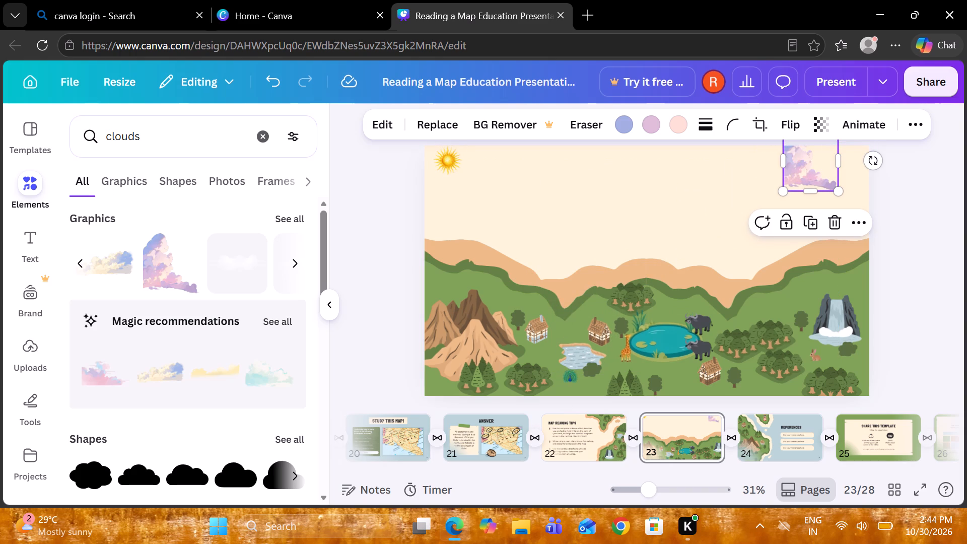
# Add the wide cream and blue cloud graphic, scaled down, along the sky's top edge directly left of the pink cloud.
pyautogui.hscroll(1, 184, 243)
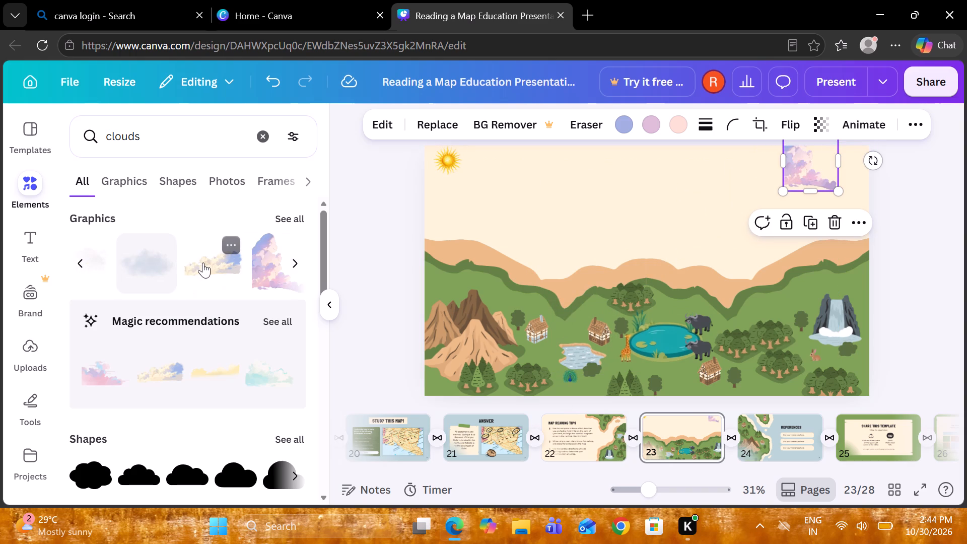
pyautogui.click(203, 262)
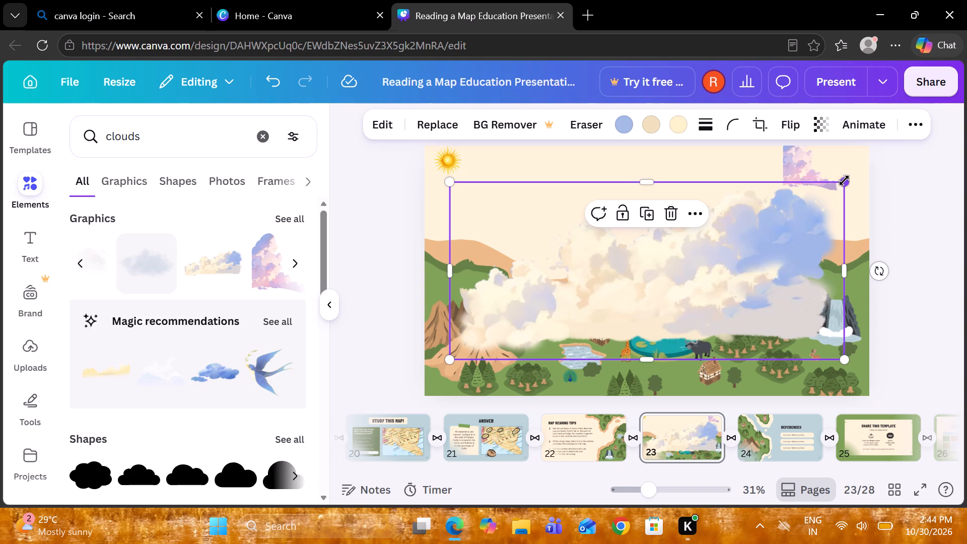
pyautogui.moveTo(844, 181); pyautogui.dragTo(545, 311)
pyautogui.moveTo(492, 342); pyautogui.dragTo(690, 158)
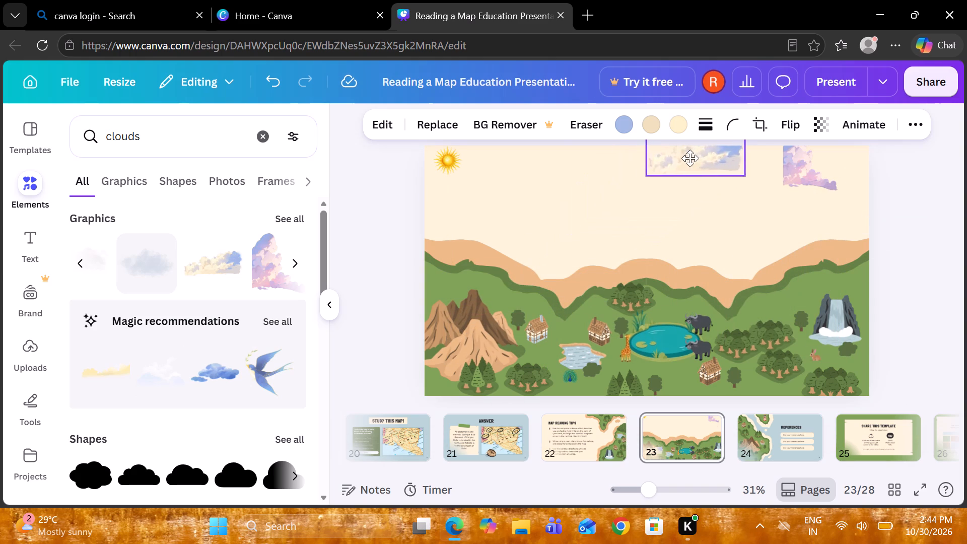
pyautogui.moveTo(690, 158); pyautogui.dragTo(727, 167)
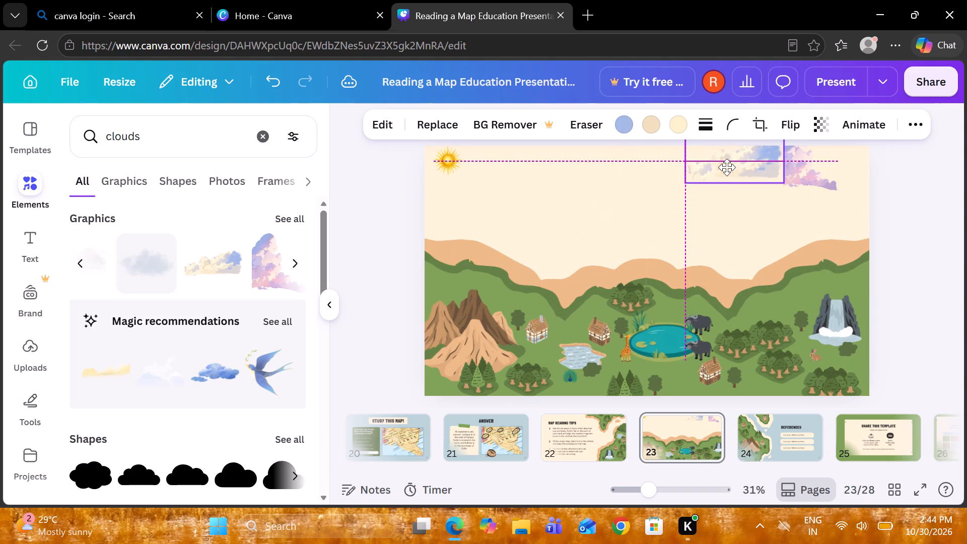
pyautogui.moveTo(727, 167); pyautogui.dragTo(733, 169)
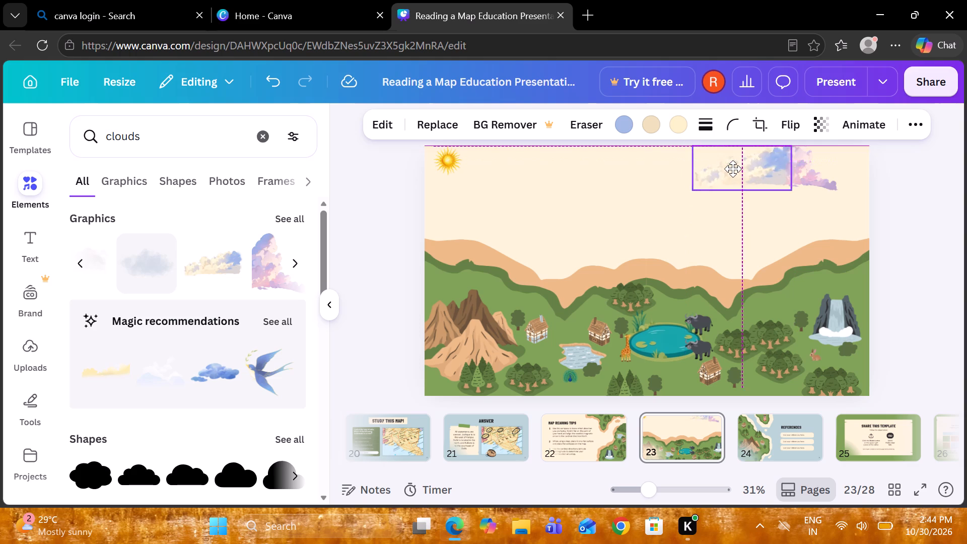
pyautogui.moveTo(733, 169); pyautogui.dragTo(732, 163)
pyautogui.click(612, 176)
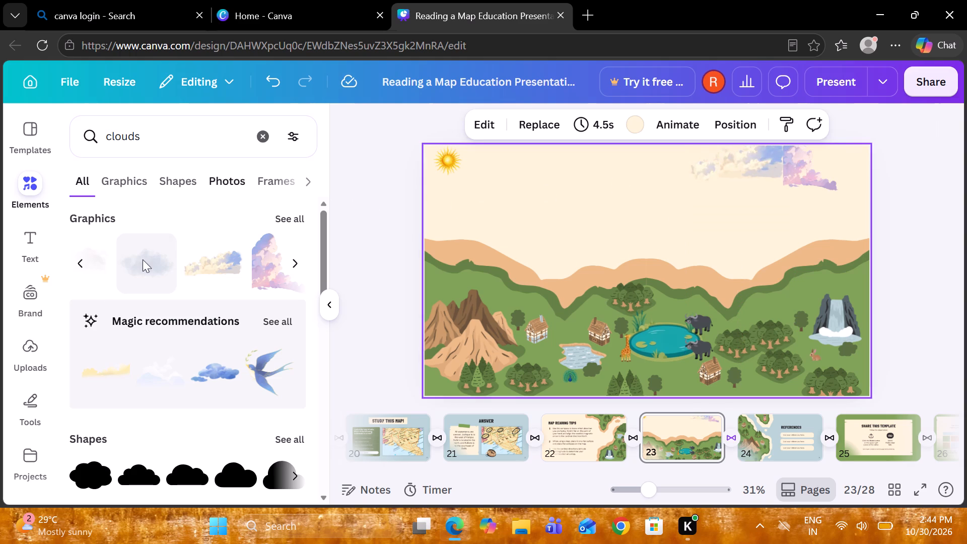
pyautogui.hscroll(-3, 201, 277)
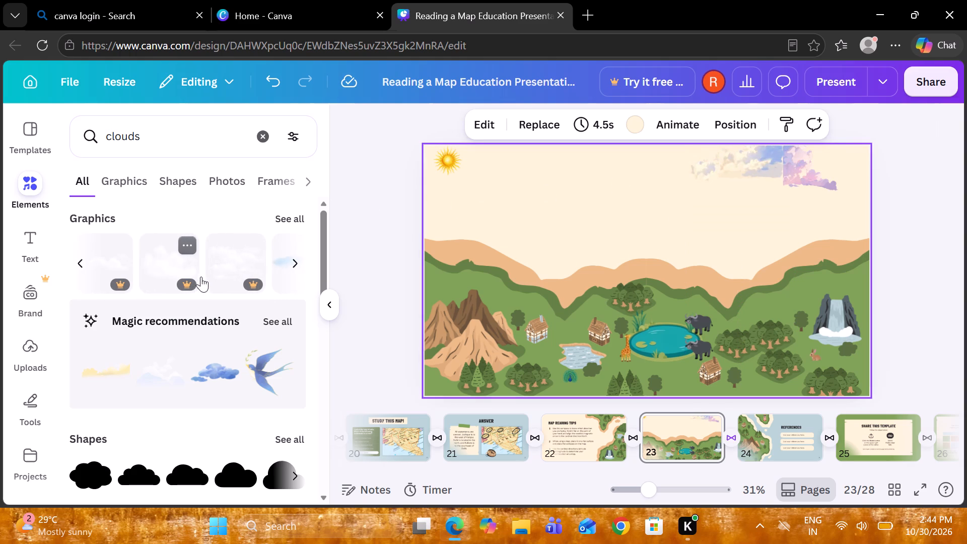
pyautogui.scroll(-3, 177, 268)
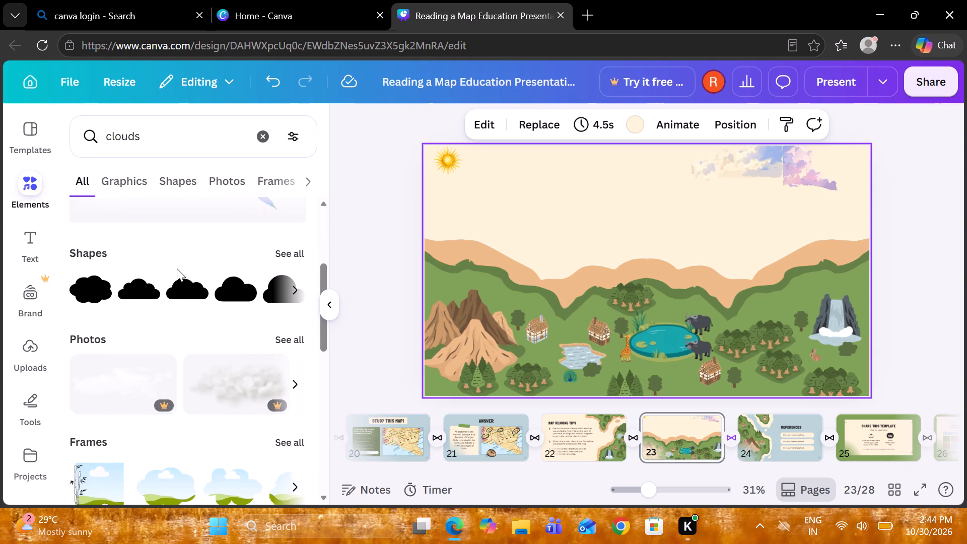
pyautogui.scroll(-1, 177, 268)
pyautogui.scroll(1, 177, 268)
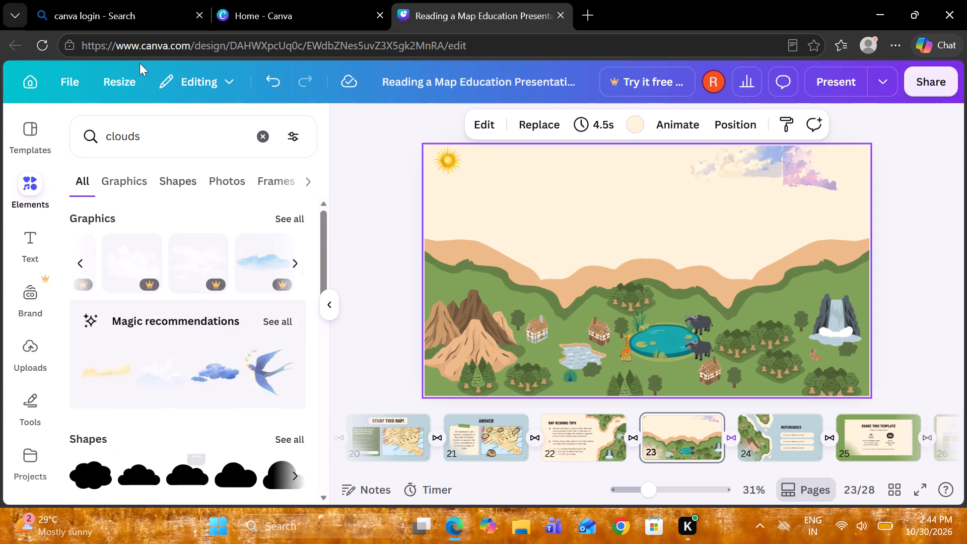
# Replace the element search term with "rainy clouds" and run the search.
pyautogui.click(148, 137)
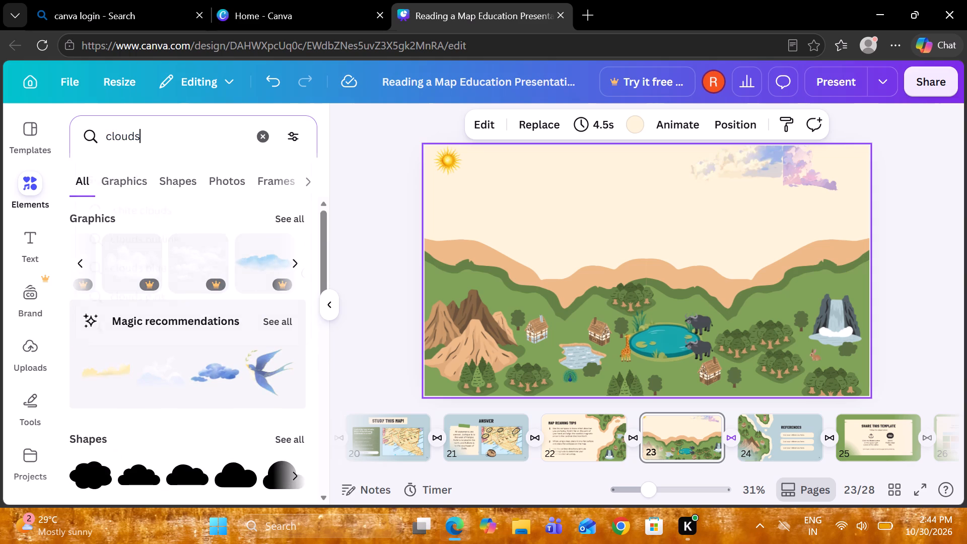
pyautogui.press('BackSpace')
pyautogui.press('BackSpace')
pyautogui.press('BackSpace')
pyautogui.press('BackSpace')
pyautogui.press('BackSpace')
pyautogui.press('BackSpace')
pyautogui.press('BackSpace')
pyautogui.press('BackSpace')
pyautogui.press('BackSpace')
pyautogui.press('BackSpace')
pyautogui.press('BackSpace')
pyautogui.press('BackSpace')
pyautogui.press('BackSpace')
pyautogui.press('BackSpace')
pyautogui.press('BackSpace')
pyautogui.press('BackSpace')
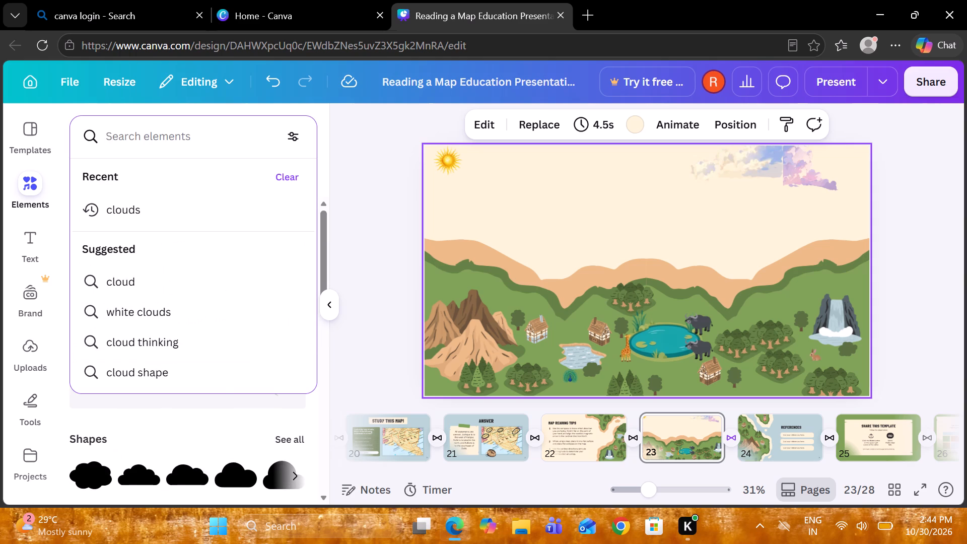
pyautogui.write('rainy cli')
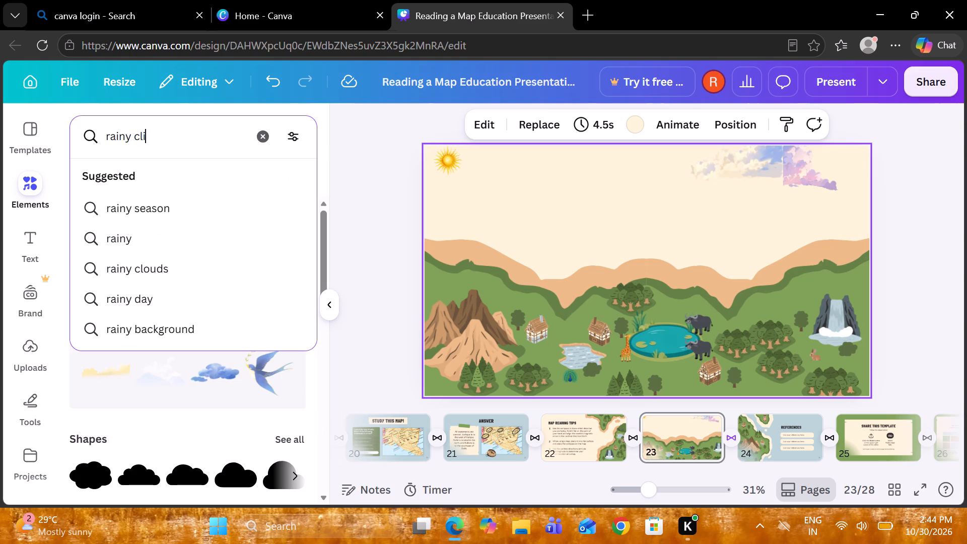
pyautogui.press('BackSpace')
pyautogui.write('ouds')
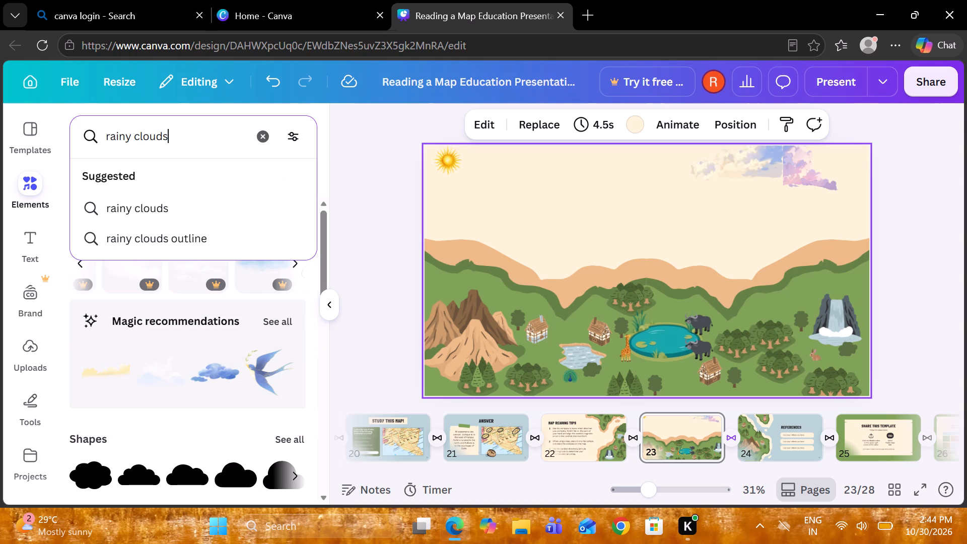
pyautogui.press('Return')
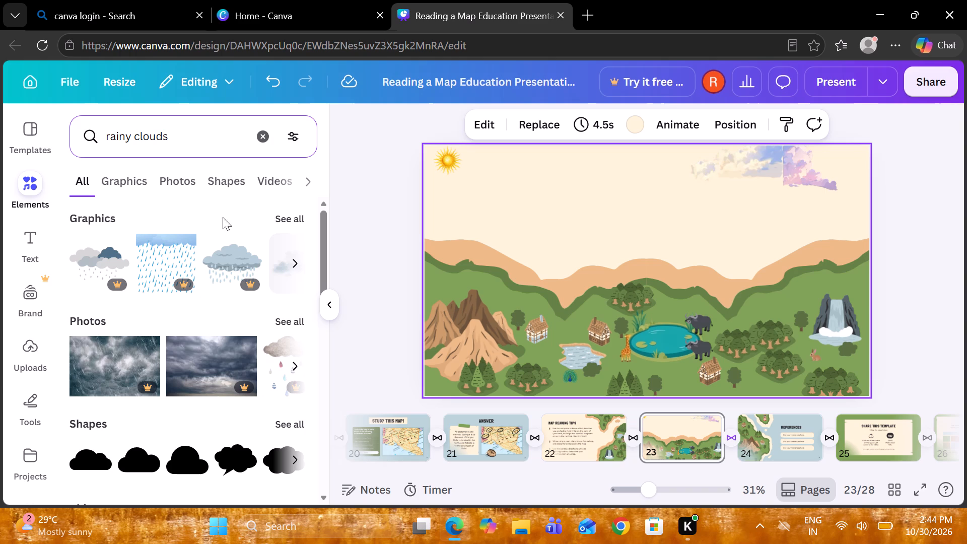
# Add the blue cloud with falling raindrops, scaled down small, at the sky's right edge beside the pink cloud.
pyautogui.hscroll(-3, 230, 244)
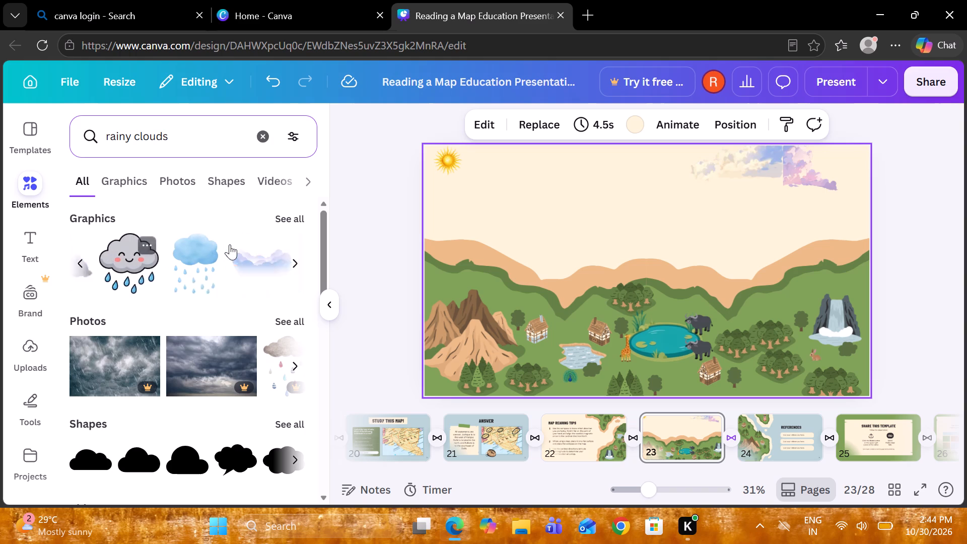
pyautogui.hscroll(-1, 230, 244)
pyautogui.click(163, 268)
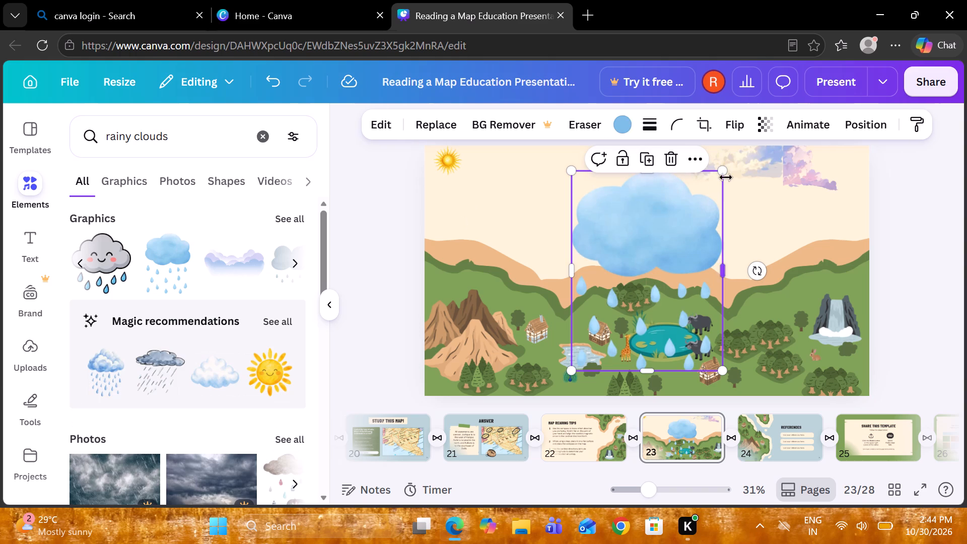
pyautogui.moveTo(721, 168); pyautogui.dragTo(651, 233)
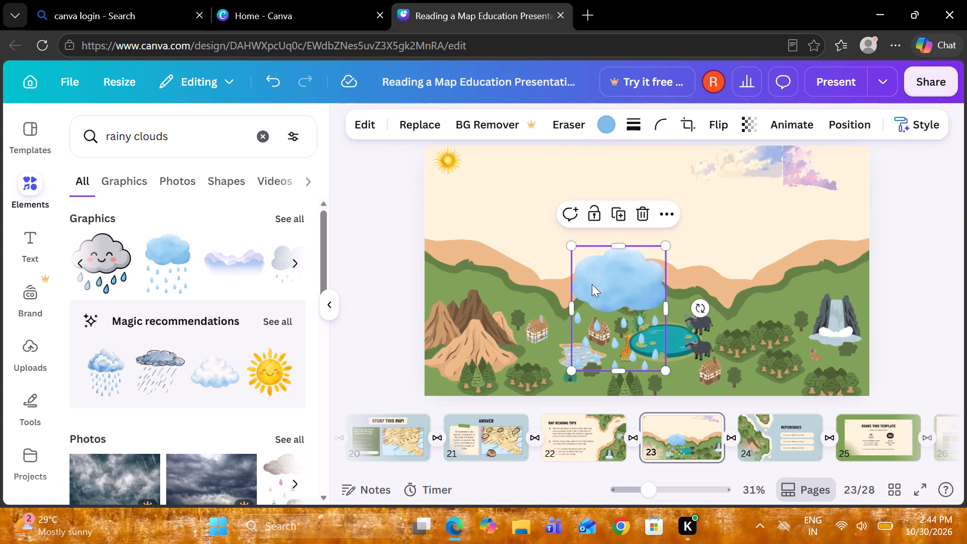
pyautogui.moveTo(591, 285); pyautogui.dragTo(588, 179)
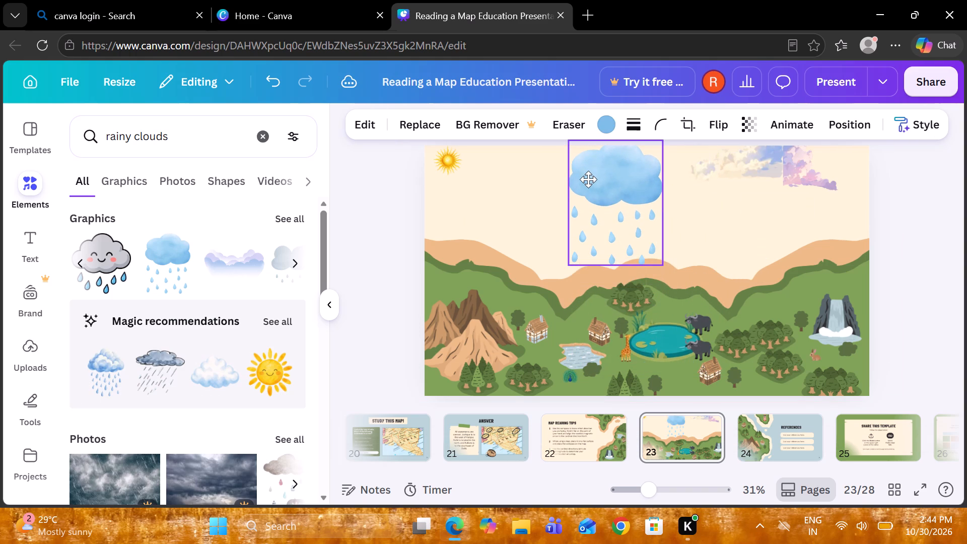
pyautogui.moveTo(588, 179); pyautogui.dragTo(598, 205)
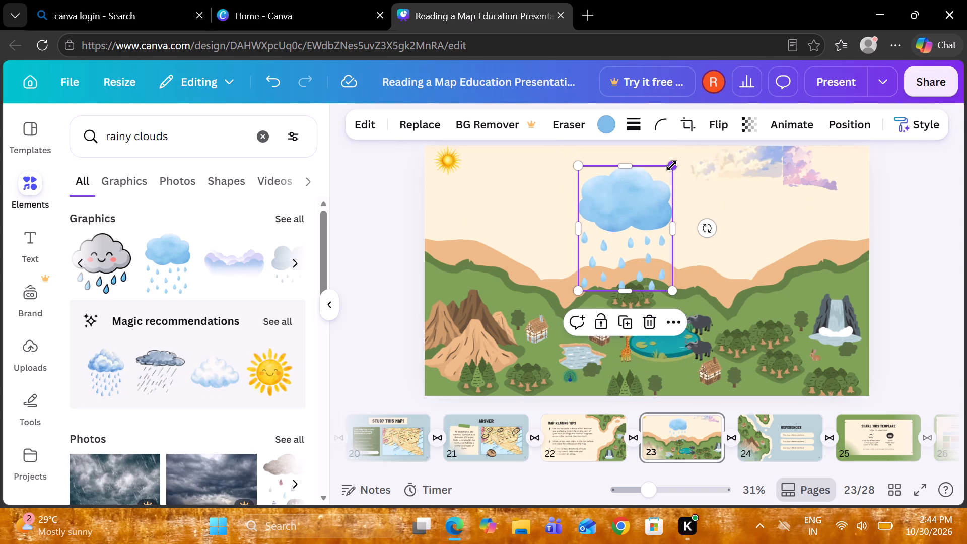
pyautogui.moveTo(672, 166); pyautogui.dragTo(587, 257)
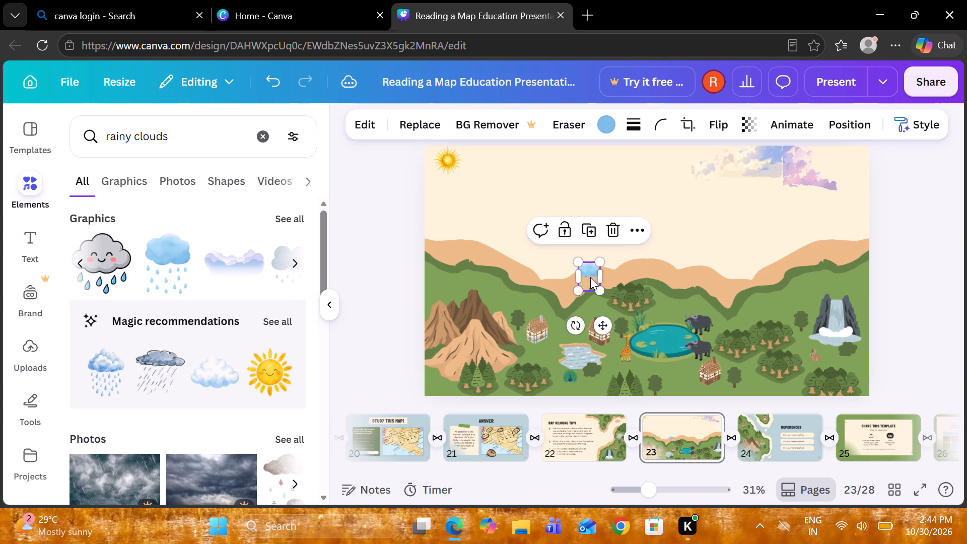
pyautogui.moveTo(590, 277); pyautogui.dragTo(861, 188)
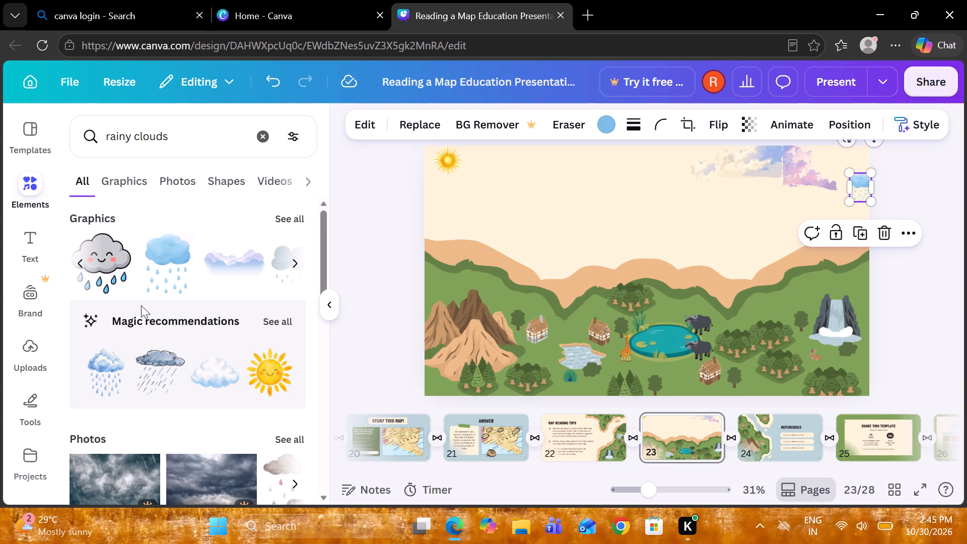
# Reposition the wide cream and blue cloud slightly so it overlaps the pink cloud's left edge.
pyautogui.click(748, 161)
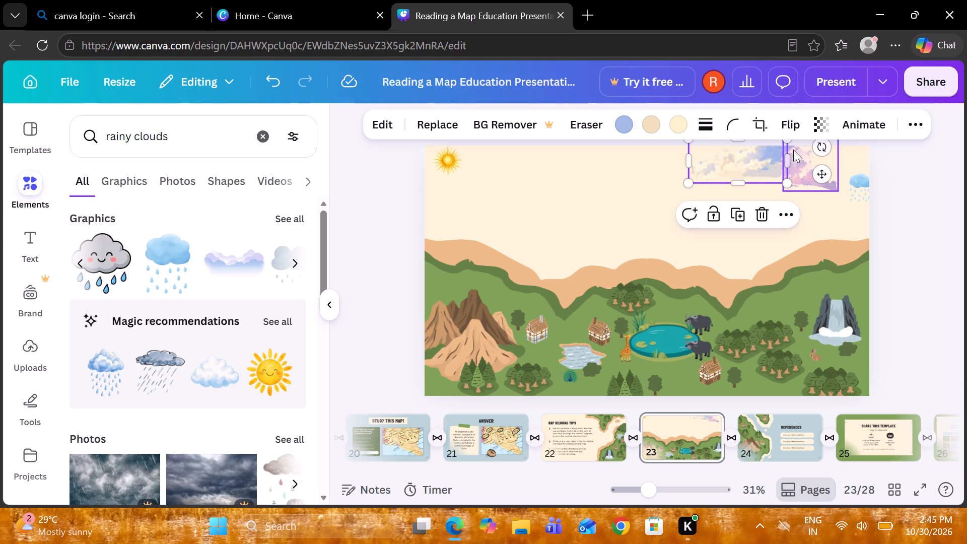
pyautogui.moveTo(751, 169); pyautogui.dragTo(728, 181)
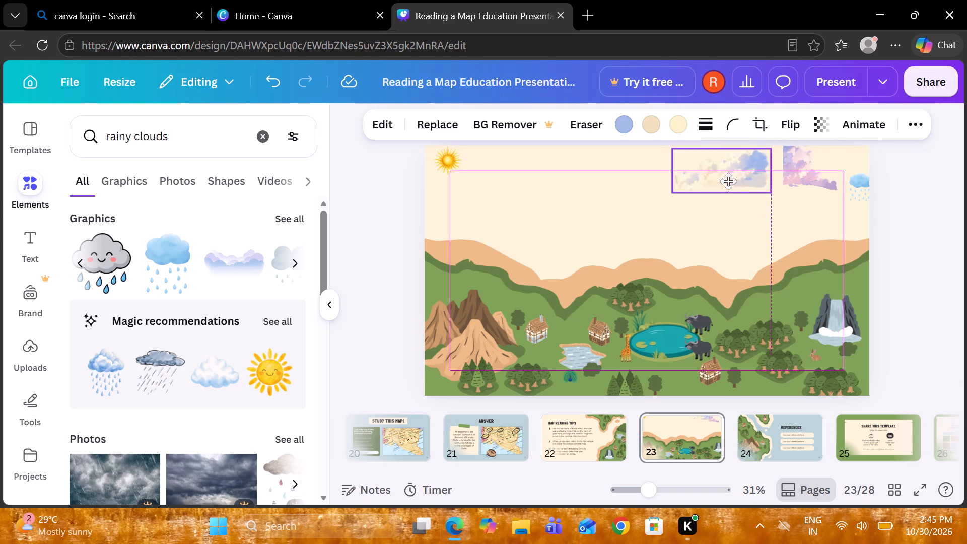
pyautogui.moveTo(728, 181); pyautogui.dragTo(757, 174)
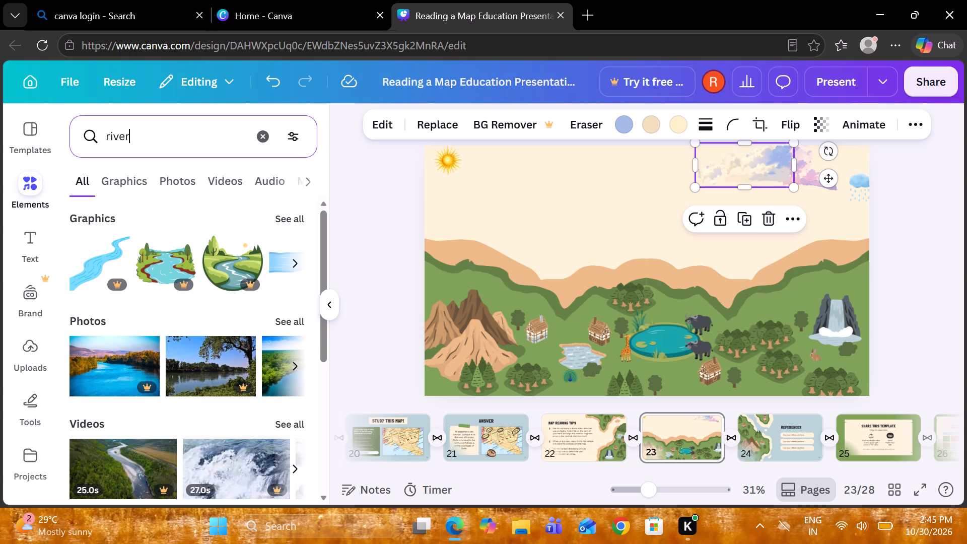
# Add the winding light blue river graphic and set it aside over the hills just below the rain cloud.
pyautogui.click(83, 252)
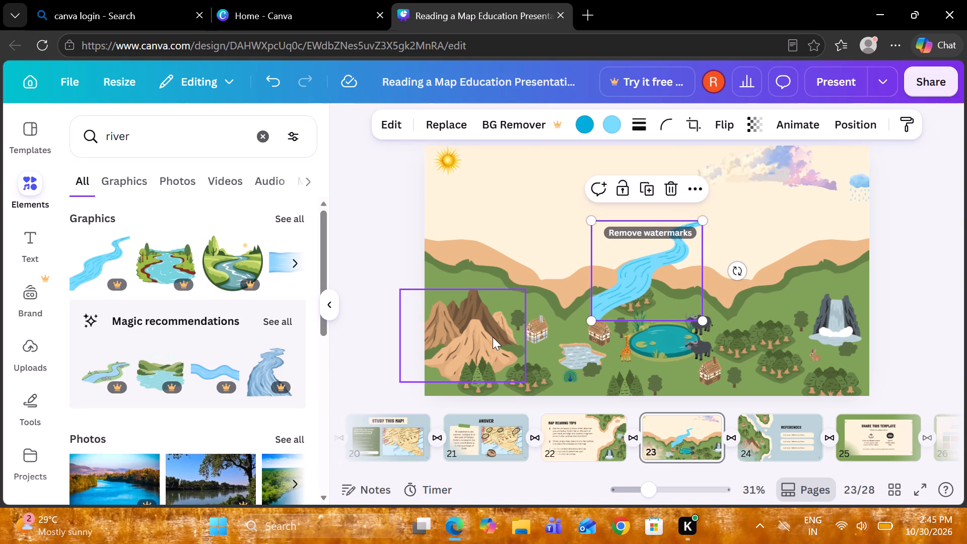
pyautogui.moveTo(635, 260); pyautogui.dragTo(642, 260)
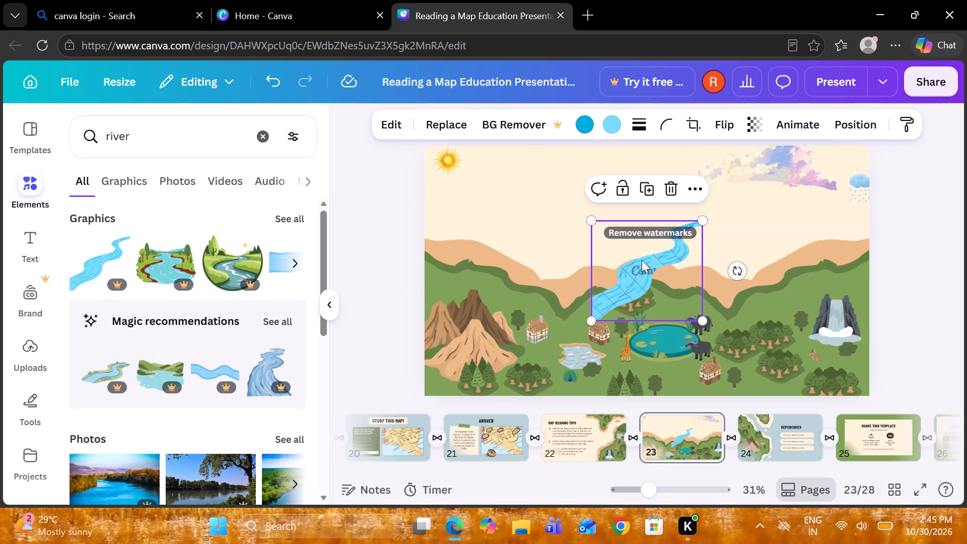
pyautogui.moveTo(642, 260); pyautogui.dragTo(792, 224)
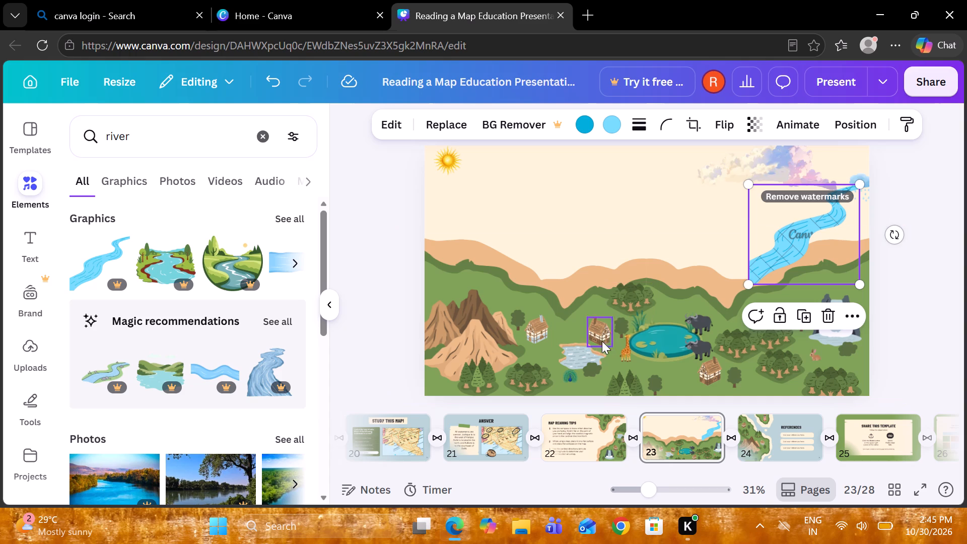
# Clear the ground between the mountains and the lake by deleting the small pond, its bush, both houses and the round-tree cluster.
pyautogui.click(572, 360)
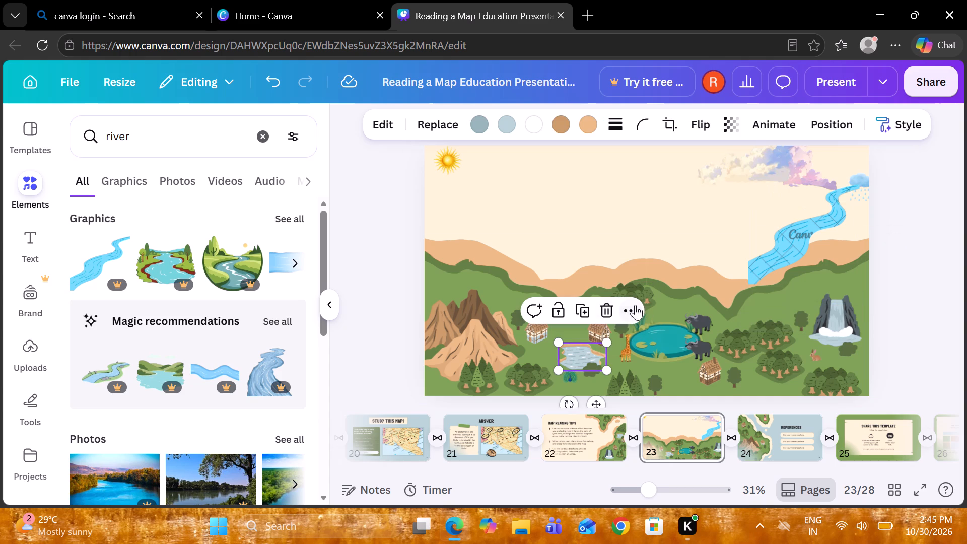
pyautogui.click(605, 308)
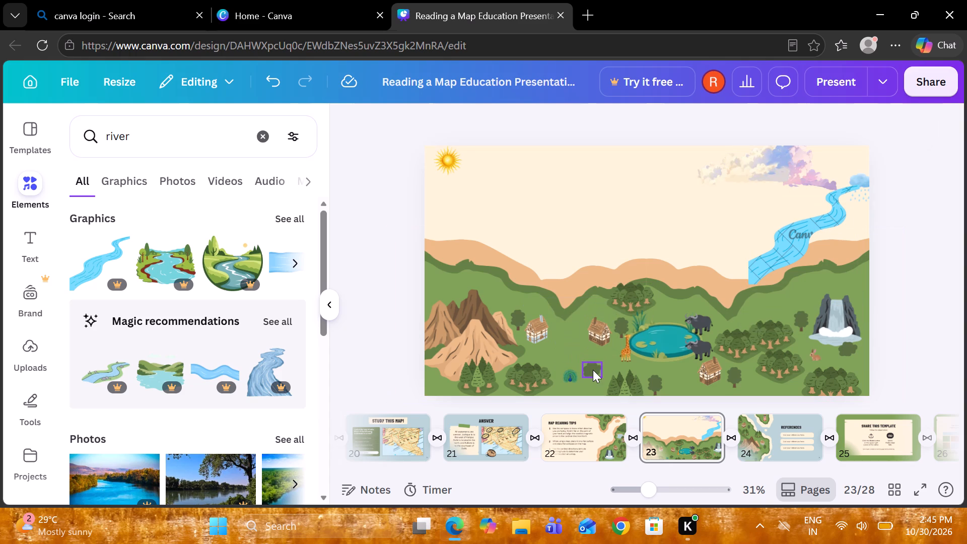
pyautogui.click(593, 370)
pyautogui.click(615, 330)
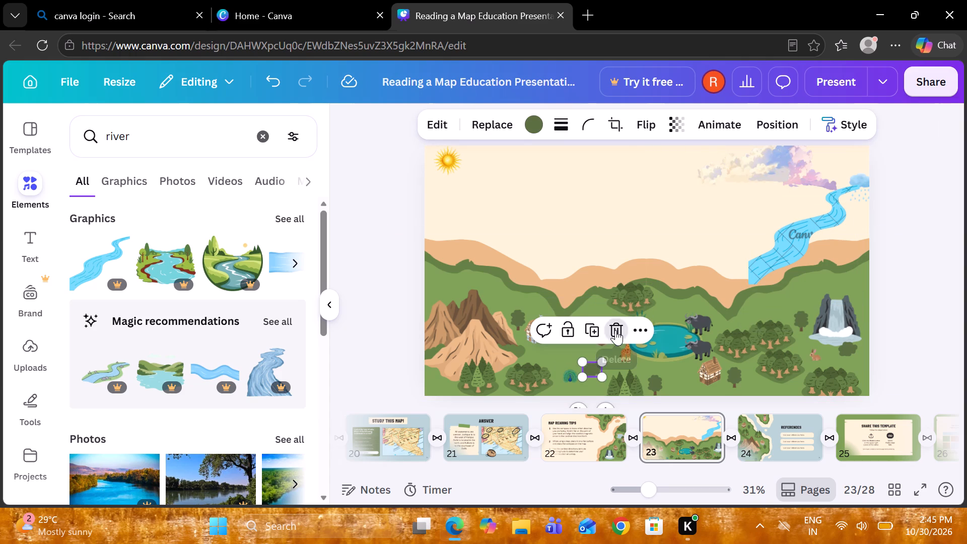
pyautogui.click(596, 328)
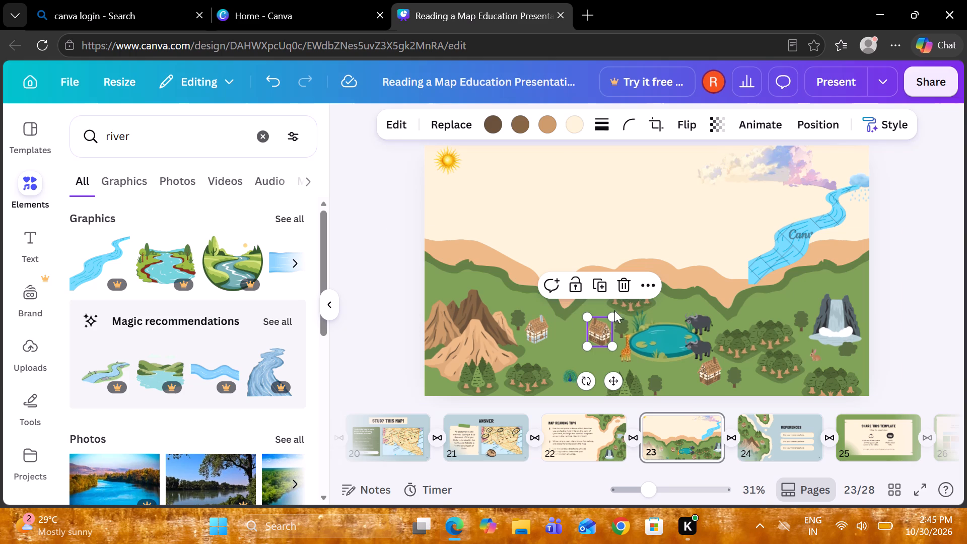
pyautogui.click(619, 285)
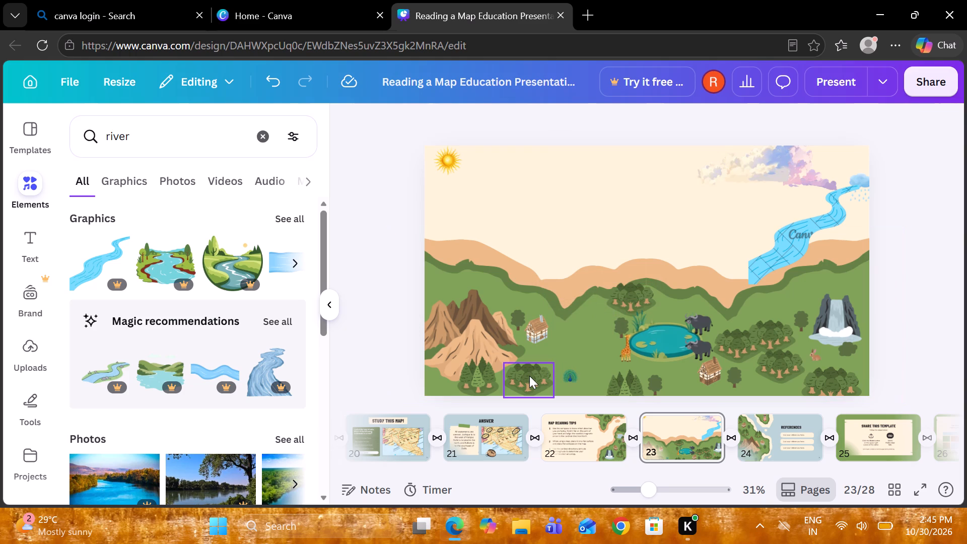
pyautogui.click(529, 376)
pyautogui.click(551, 336)
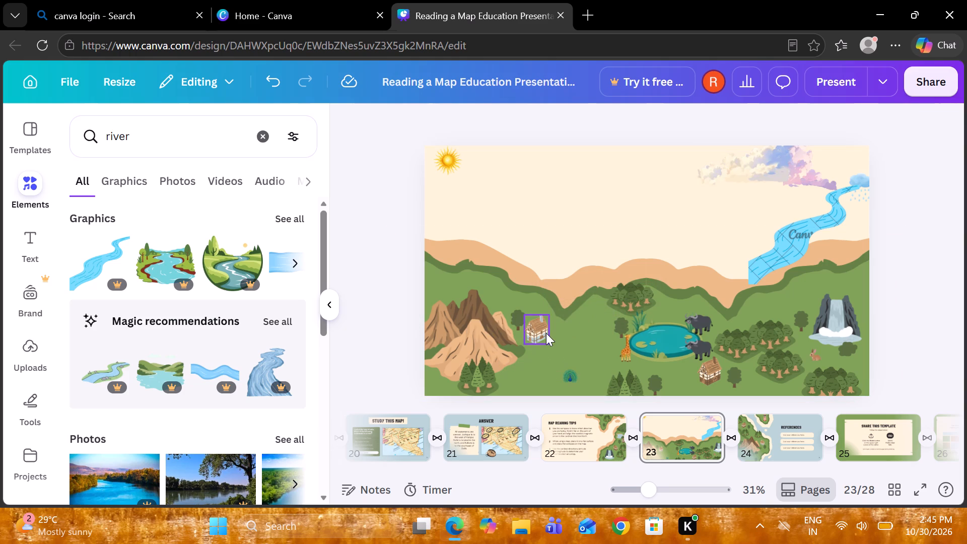
pyautogui.click(546, 333)
pyautogui.click(562, 275)
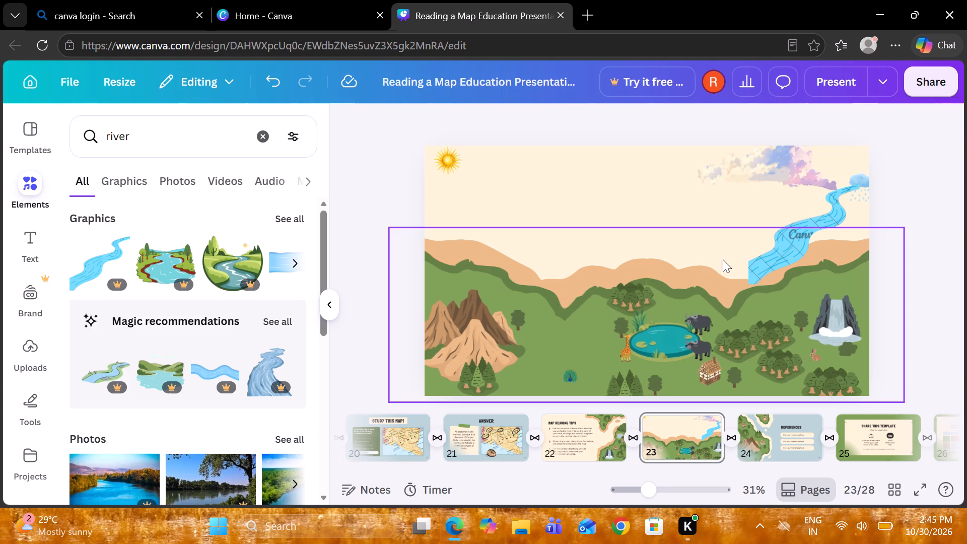
# Move the river onto the cleared ground and scale it down directly beside the brown mountains.
pyautogui.moveTo(798, 227); pyautogui.dragTo(555, 334)
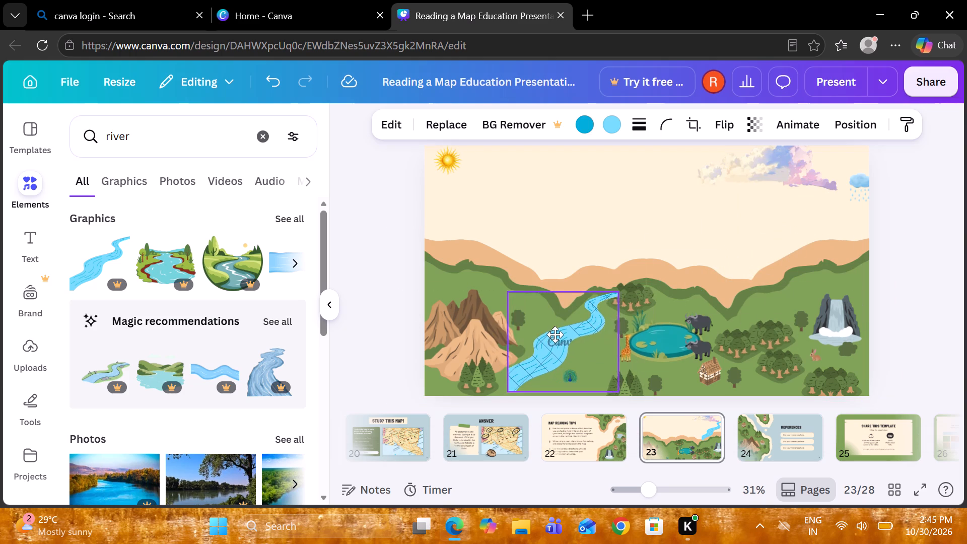
pyautogui.moveTo(555, 334); pyautogui.dragTo(587, 316)
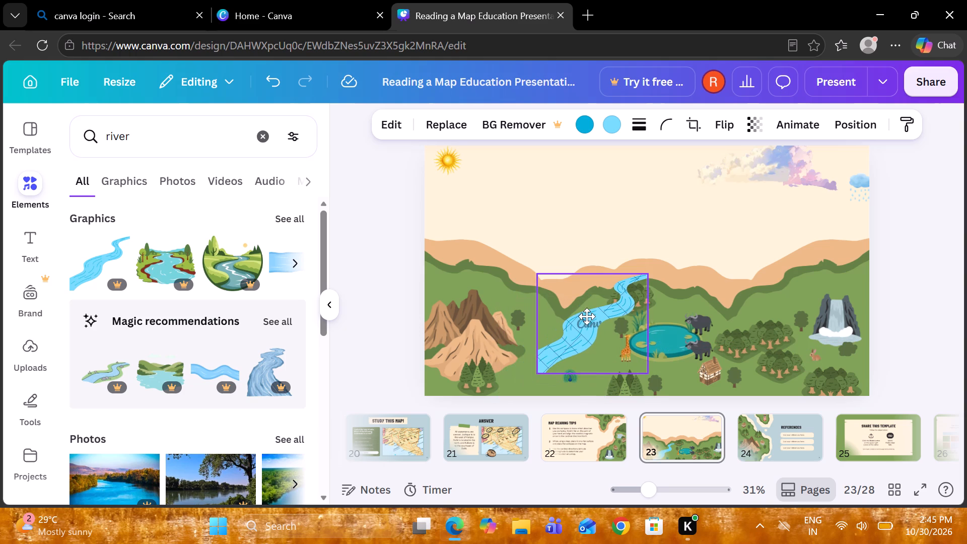
pyautogui.moveTo(587, 316); pyautogui.dragTo(587, 315)
pyautogui.moveTo(646, 270); pyautogui.dragTo(609, 305)
pyautogui.moveTo(560, 338); pyautogui.dragTo(525, 343)
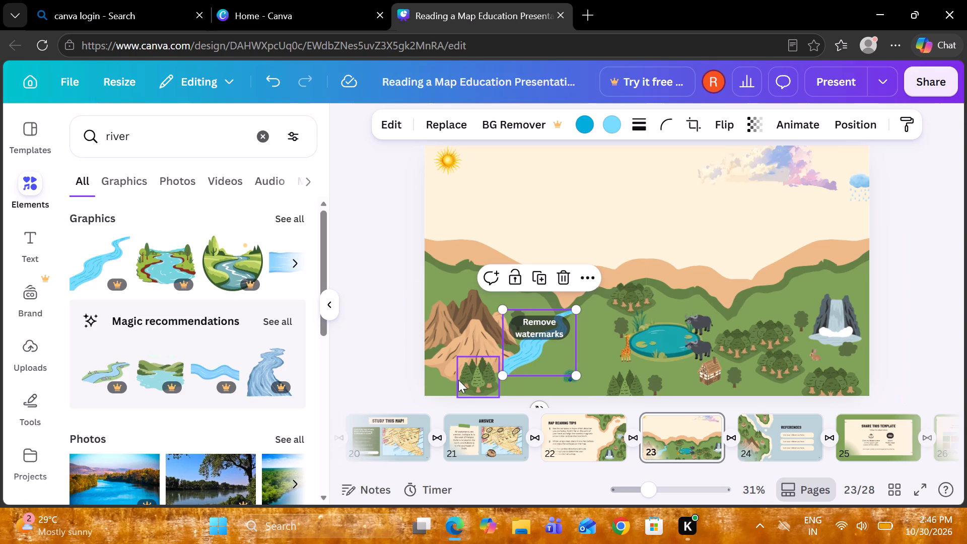
# Move the pine tree cluster from the mountains' foot to the river's far side, toward the lake.
pyautogui.moveTo(458, 380); pyautogui.dragTo(525, 361)
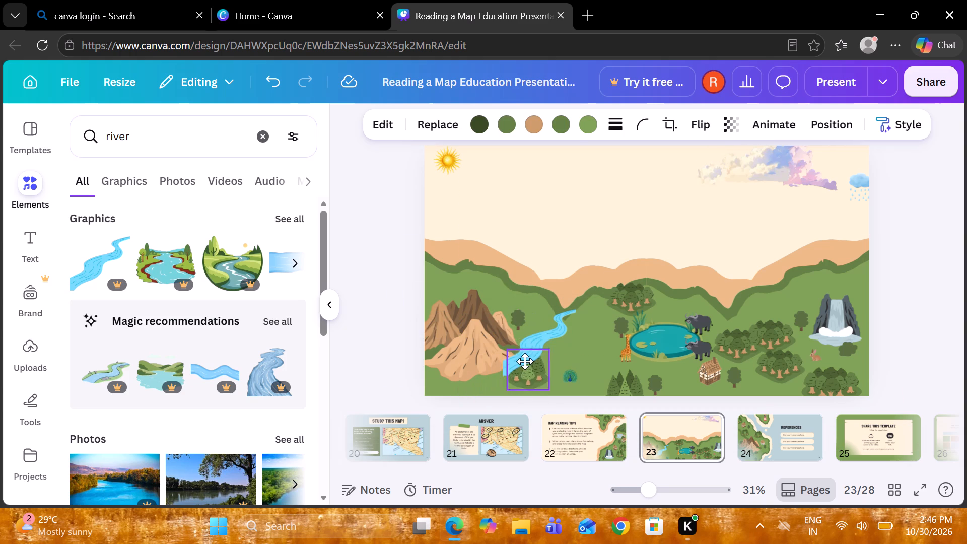
pyautogui.moveTo(525, 361); pyautogui.dragTo(565, 347)
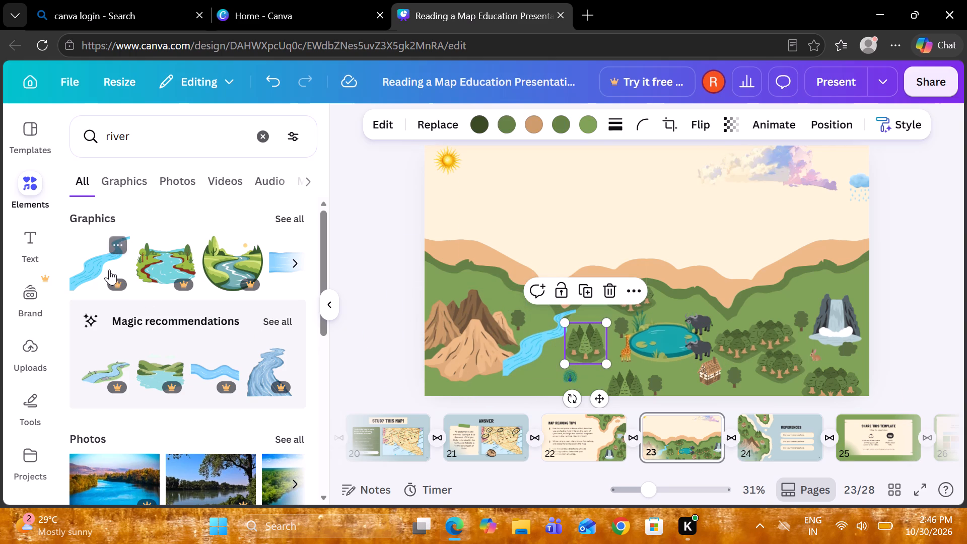
# Enlarge the river and position it along the mountains' base so its lower end runs off the page's bottom edge.
pyautogui.click(533, 366)
pyautogui.moveTo(503, 377); pyautogui.dragTo(471, 404)
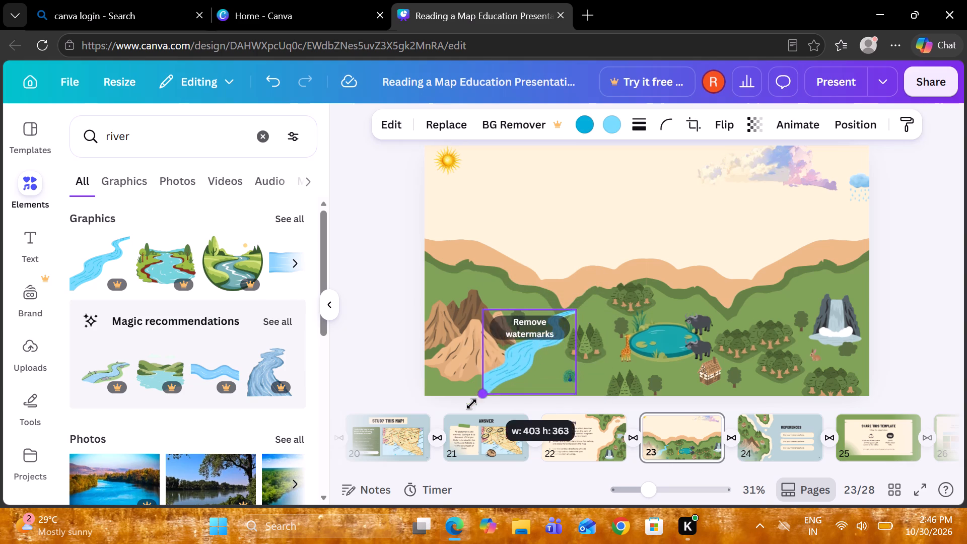
pyautogui.moveTo(471, 404); pyautogui.dragTo(466, 410)
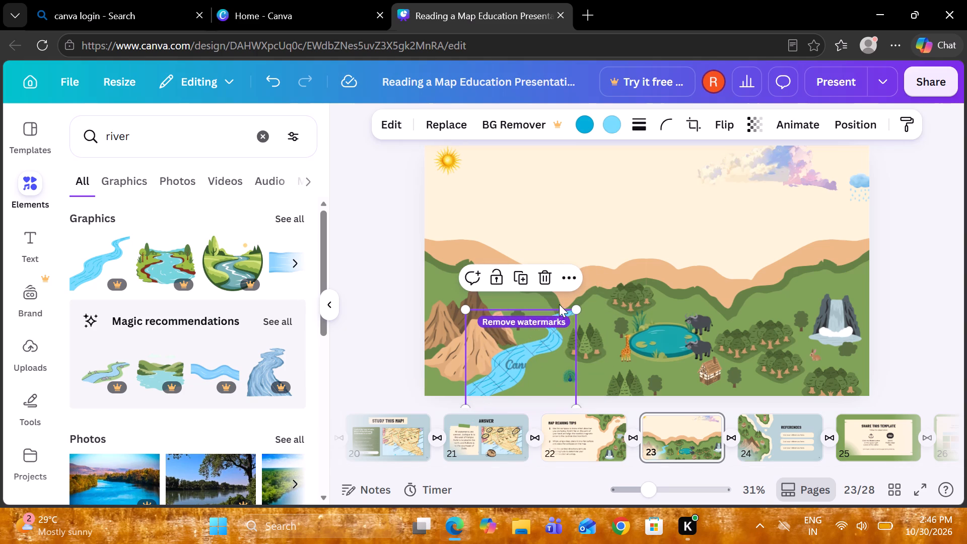
pyautogui.moveTo(540, 341); pyautogui.dragTo(536, 339)
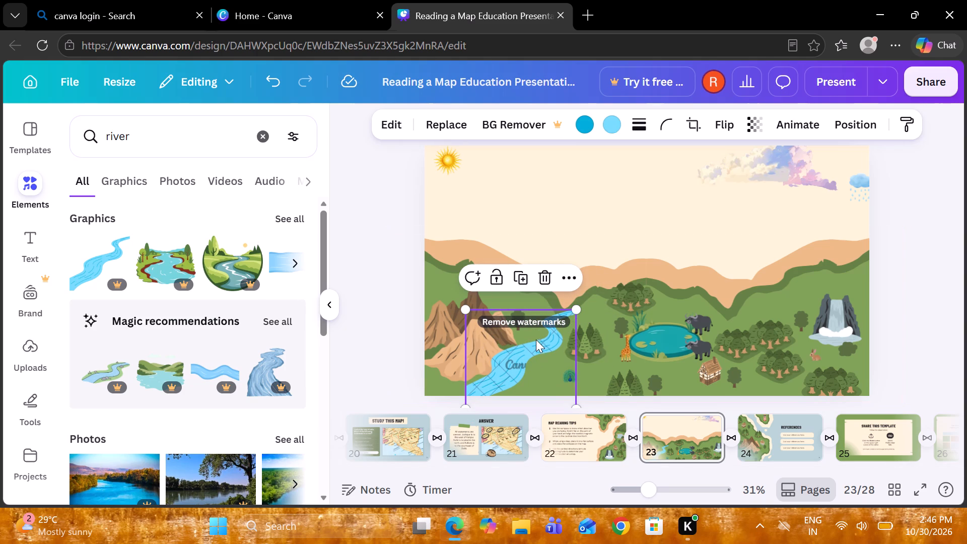
pyautogui.moveTo(536, 339); pyautogui.dragTo(536, 336)
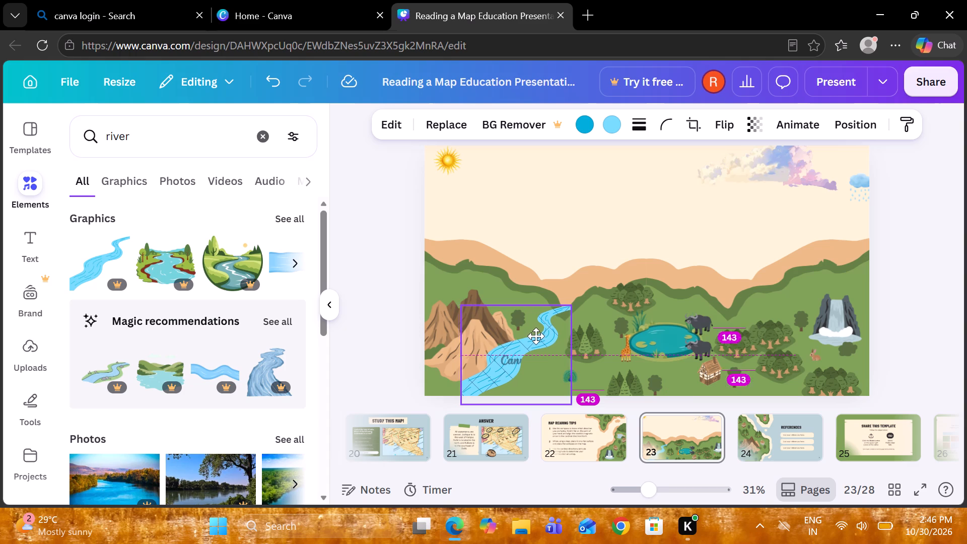
pyautogui.moveTo(536, 336); pyautogui.dragTo(540, 335)
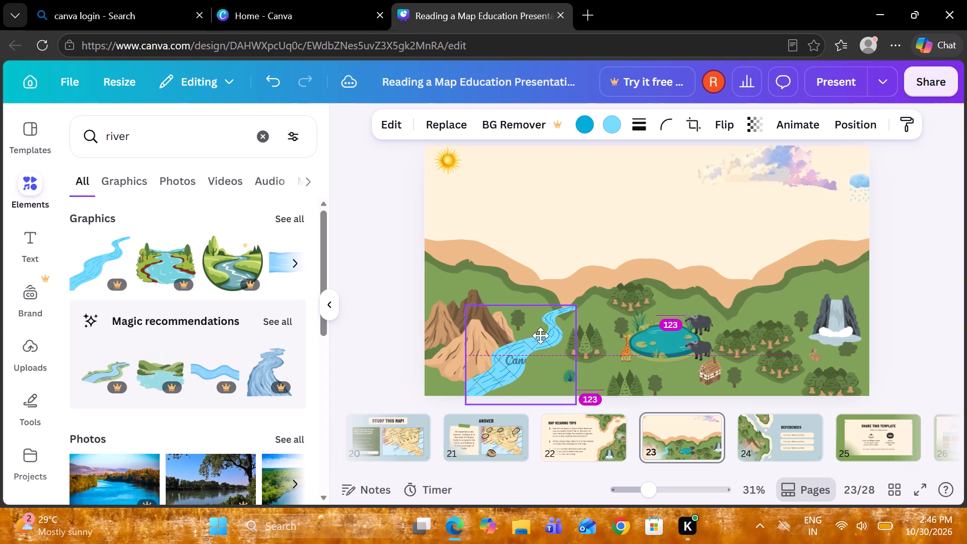
pyautogui.moveTo(540, 335); pyautogui.dragTo(547, 338)
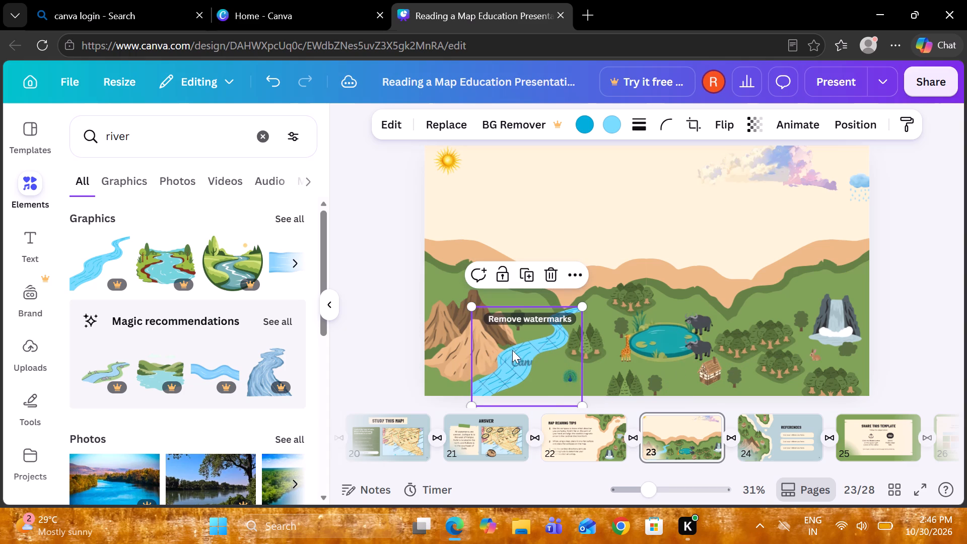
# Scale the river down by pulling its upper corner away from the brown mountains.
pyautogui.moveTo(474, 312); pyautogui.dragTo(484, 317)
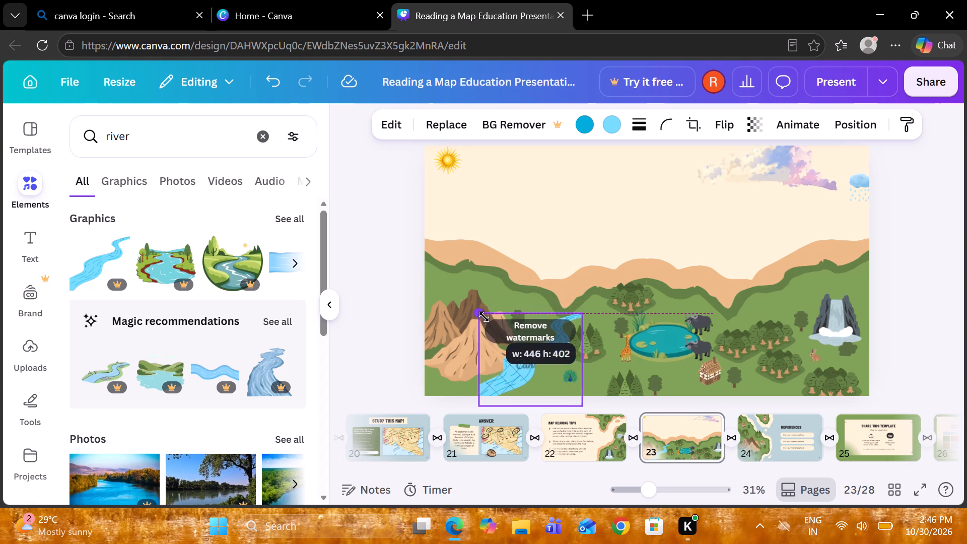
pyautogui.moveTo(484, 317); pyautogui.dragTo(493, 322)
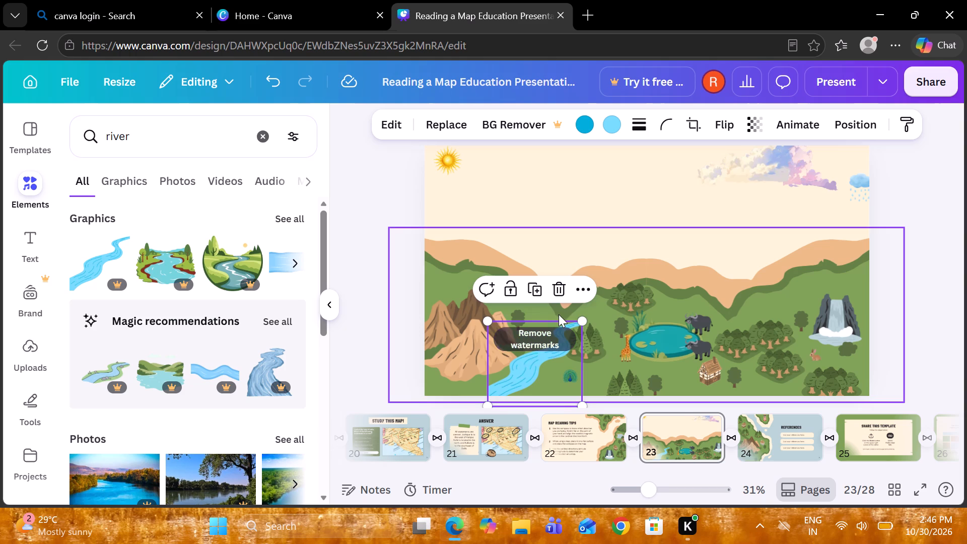
# Reposition the grouped hills background so the green ground fills the page's full width and reaches its bottom edge.
pyautogui.moveTo(565, 328); pyautogui.dragTo(550, 311)
pyautogui.moveTo(550, 311); pyautogui.dragTo(513, 264)
pyautogui.moveTo(513, 264); pyautogui.dragTo(569, 403)
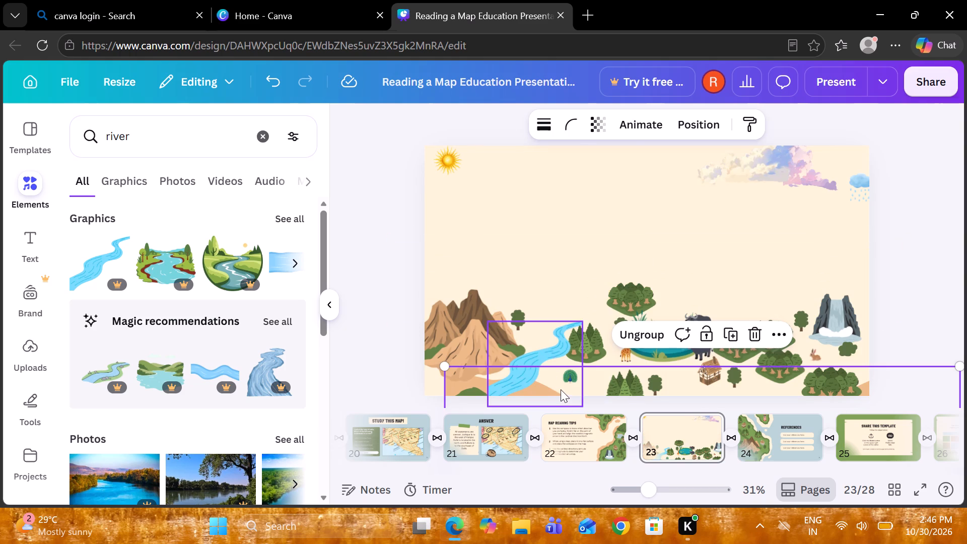
pyautogui.moveTo(561, 389); pyautogui.dragTo(534, 224)
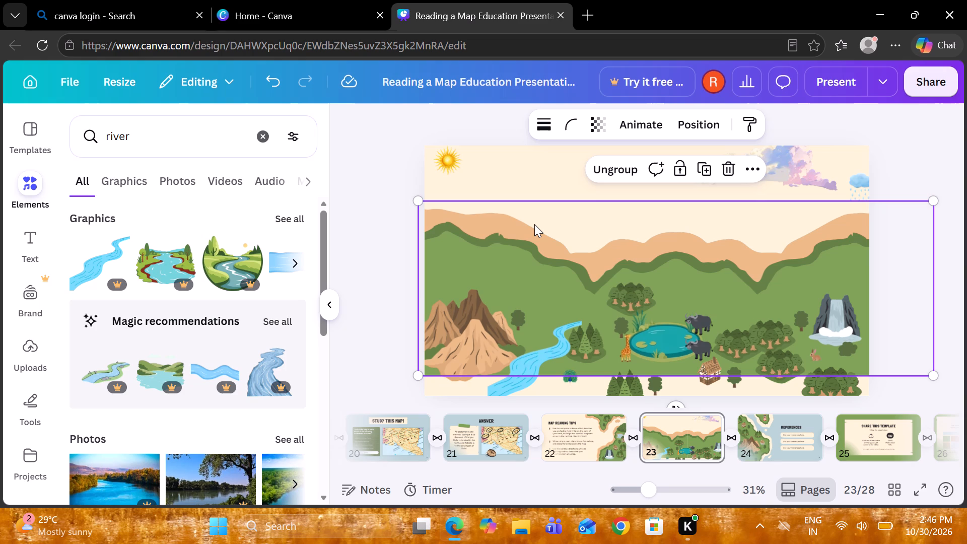
pyautogui.moveTo(536, 264); pyautogui.dragTo(535, 271)
pyautogui.moveTo(535, 271); pyautogui.dragTo(536, 302)
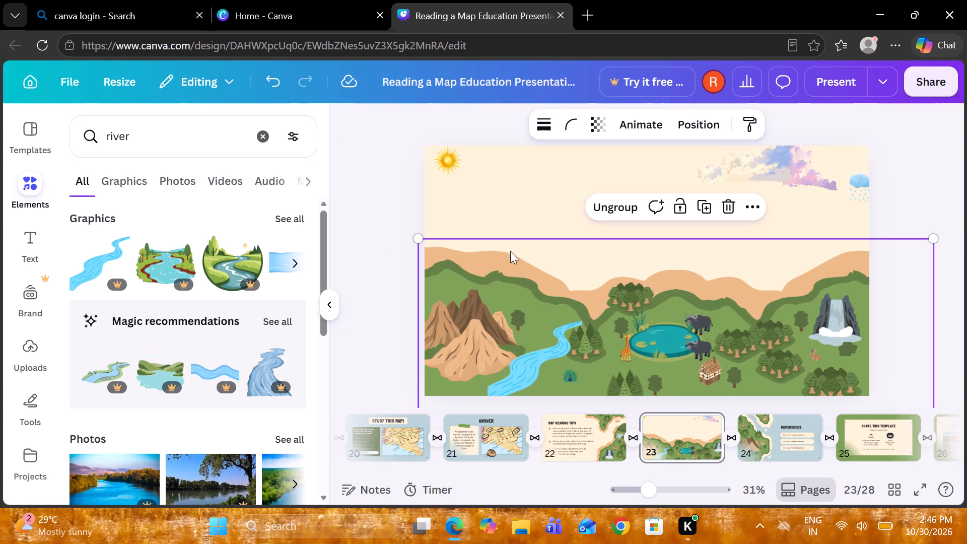
pyautogui.moveTo(522, 256); pyautogui.dragTo(513, 232)
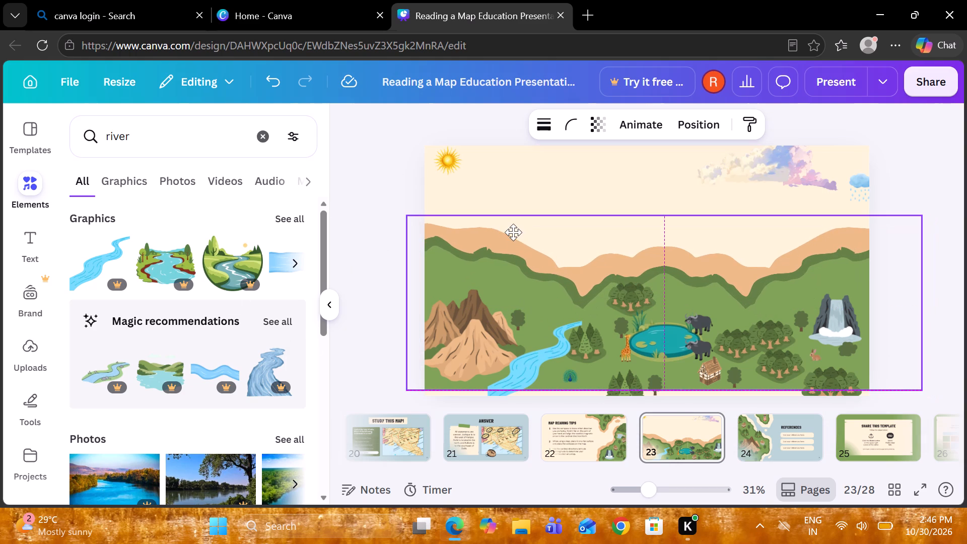
pyautogui.moveTo(513, 232); pyautogui.dragTo(512, 232)
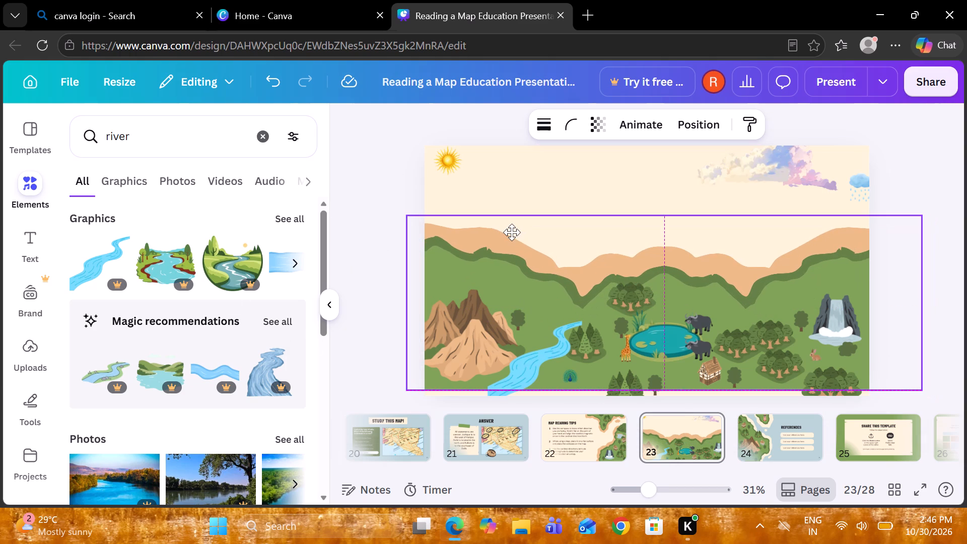
pyautogui.moveTo(512, 232); pyautogui.dragTo(507, 247)
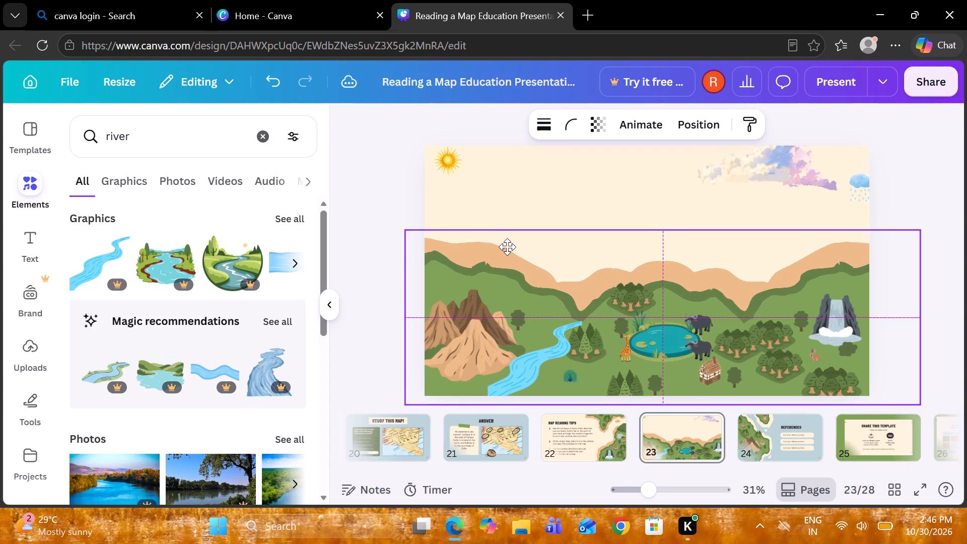
pyautogui.moveTo(507, 247); pyautogui.dragTo(501, 247)
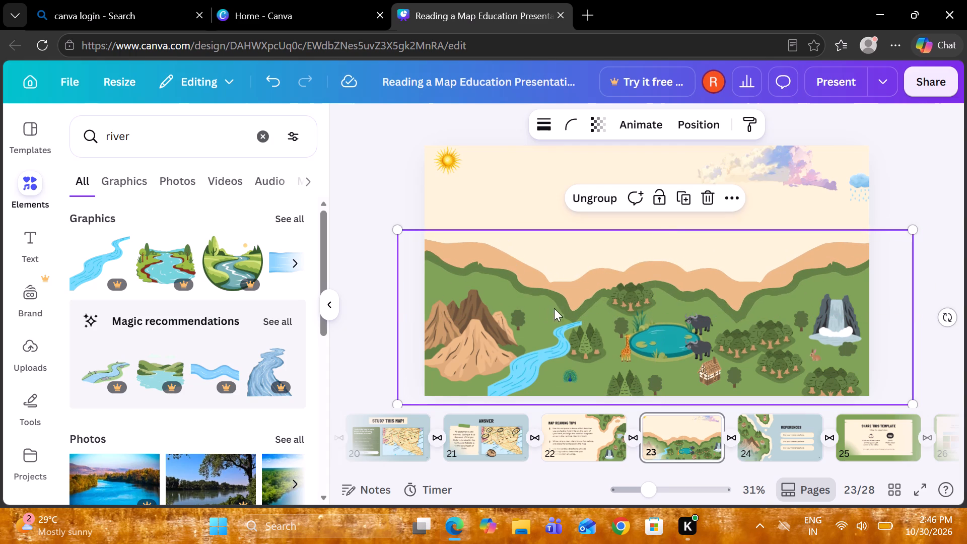
# Enlarge the river to about 531 by 478 and nudge it slightly up and toward the brown mountains.
pyautogui.click(554, 332)
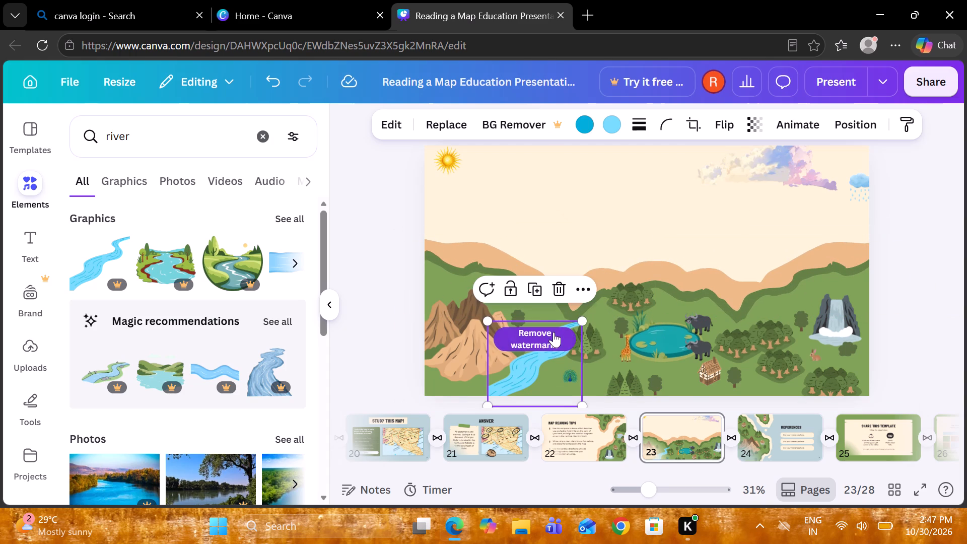
pyautogui.moveTo(554, 332); pyautogui.dragTo(579, 316)
pyautogui.moveTo(579, 316); pyautogui.dragTo(593, 300)
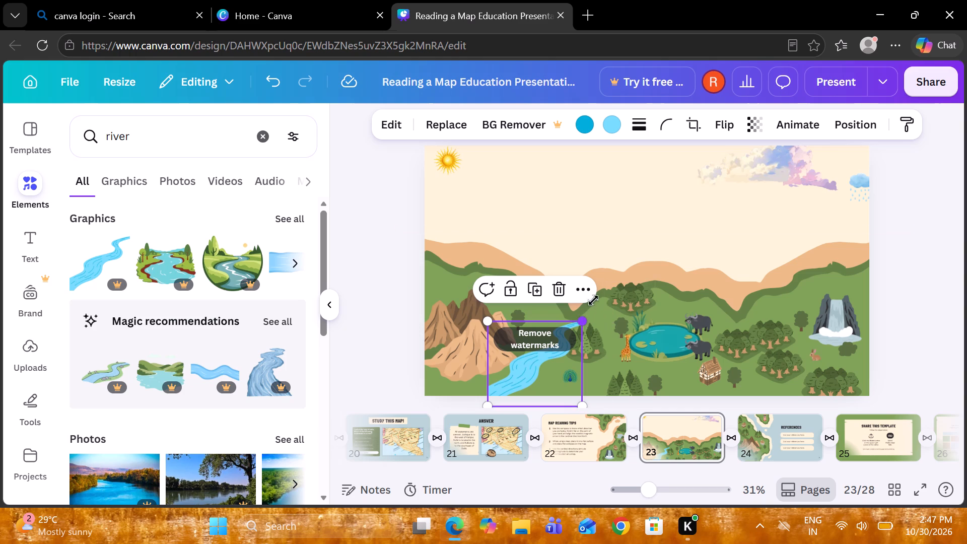
pyautogui.moveTo(593, 300); pyautogui.dragTo(596, 277)
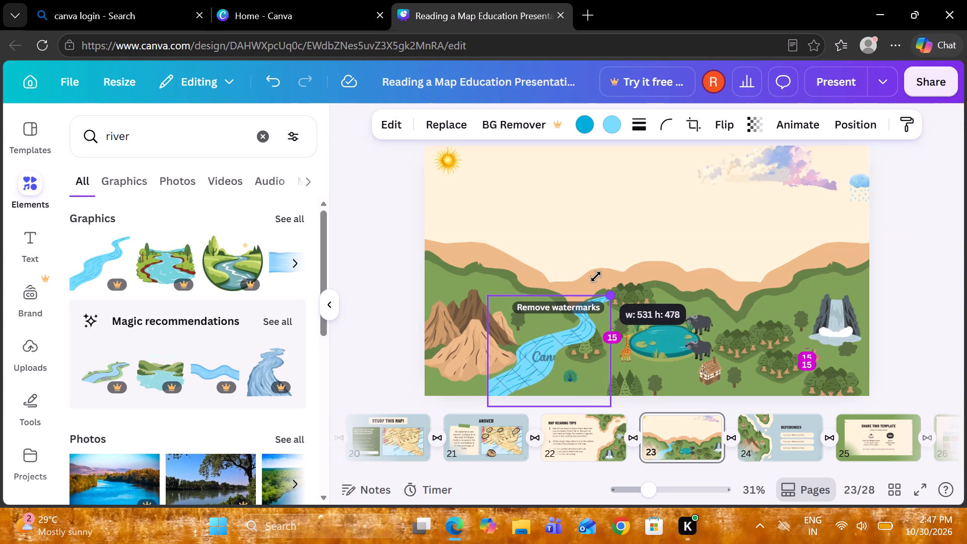
pyautogui.moveTo(596, 277); pyautogui.dragTo(596, 276)
pyautogui.moveTo(588, 348); pyautogui.dragTo(584, 342)
pyautogui.click(587, 348)
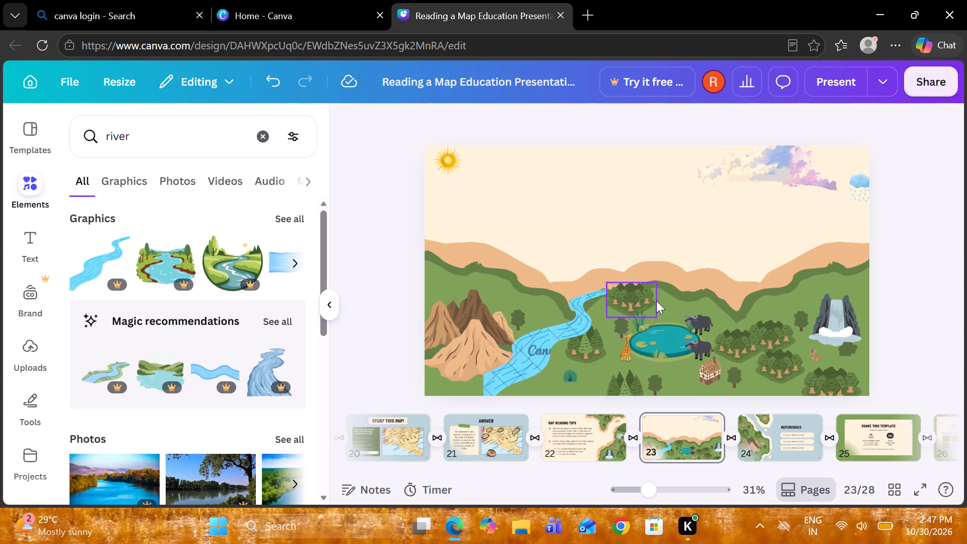
# Shift the river aside over the mountains and move the uncovered pine tree cluster closer to the lake.
pyautogui.click(667, 254)
pyautogui.click(518, 197)
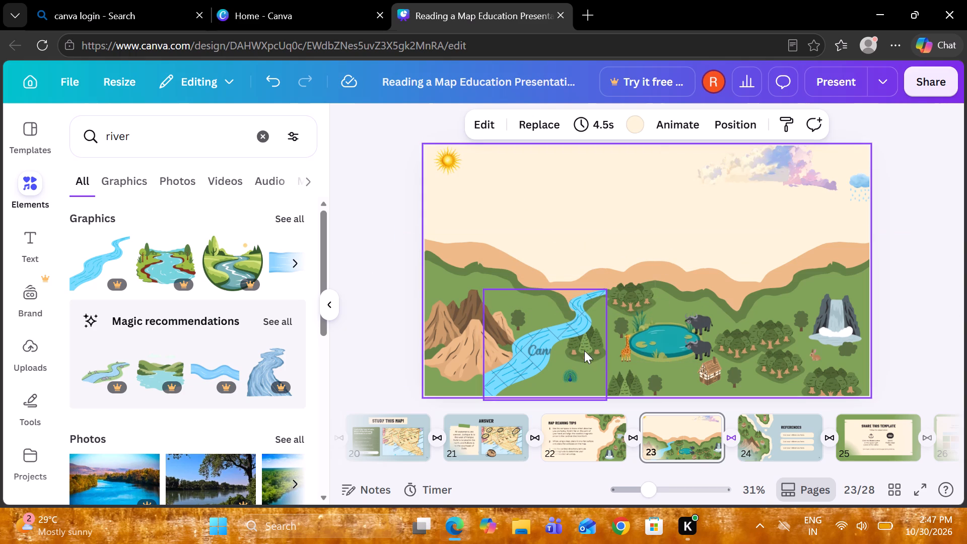
pyautogui.rightClick(594, 339)
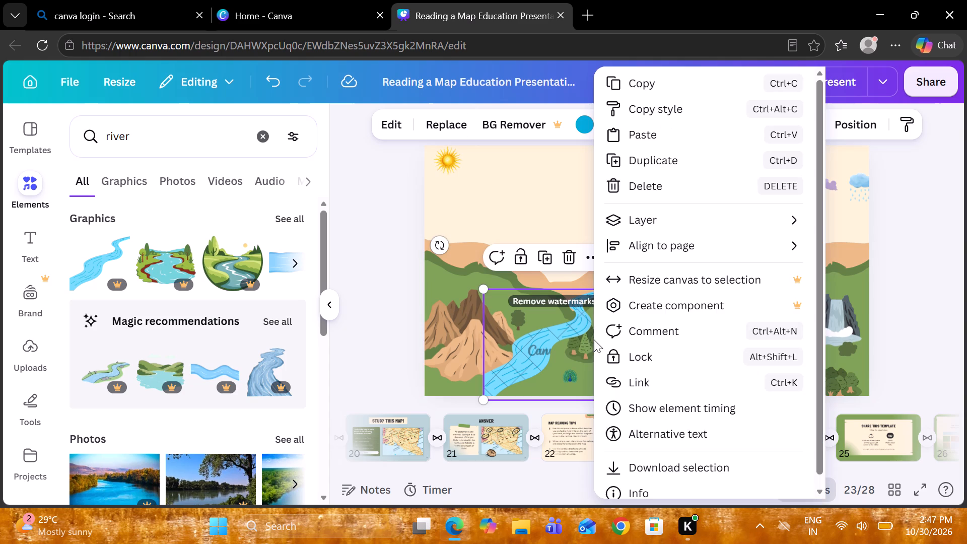
pyautogui.click(377, 343)
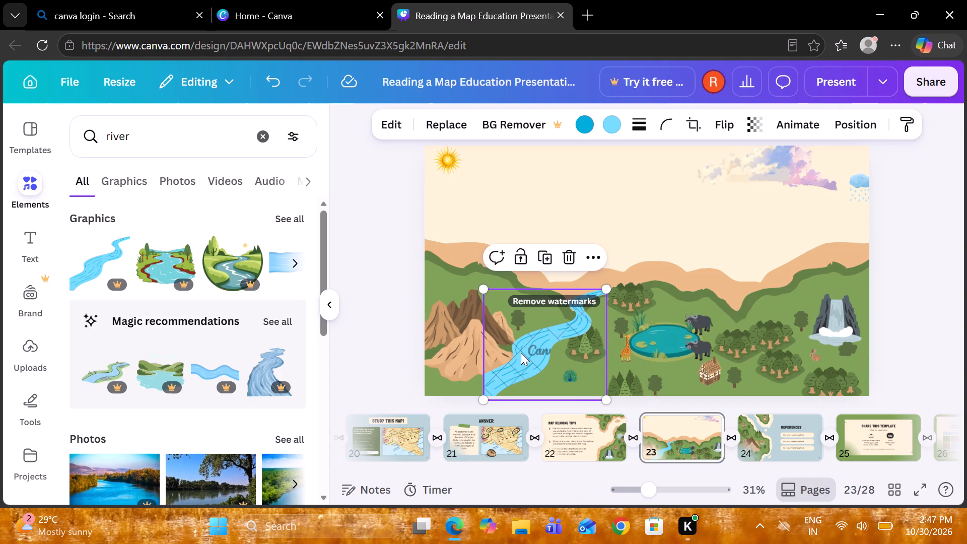
pyautogui.moveTo(521, 353); pyautogui.dragTo(469, 313)
pyautogui.moveTo(590, 337); pyautogui.dragTo(606, 348)
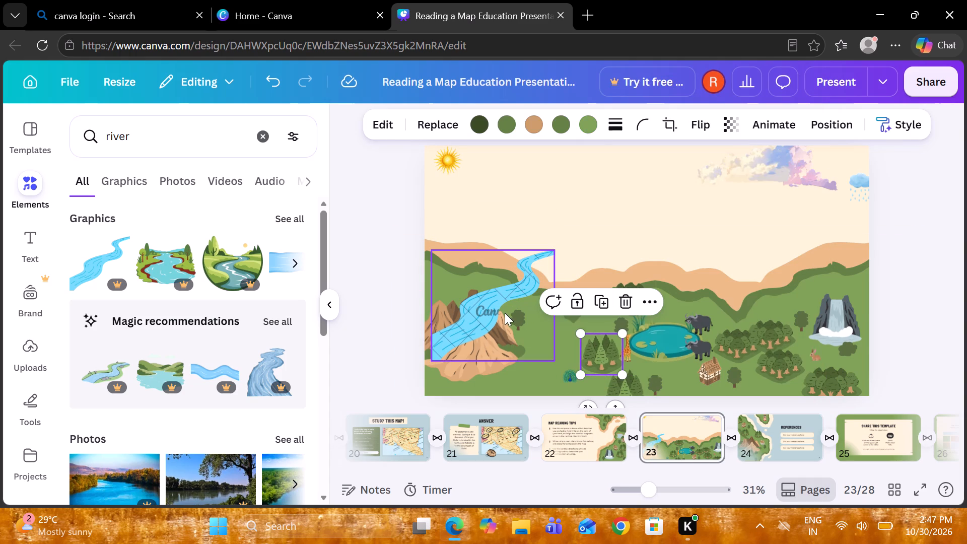
# Move the river back between the mountains and the pine cluster, its lower end running off the page's bottom edge.
pyautogui.click(505, 313)
pyautogui.moveTo(505, 313); pyautogui.dragTo(546, 363)
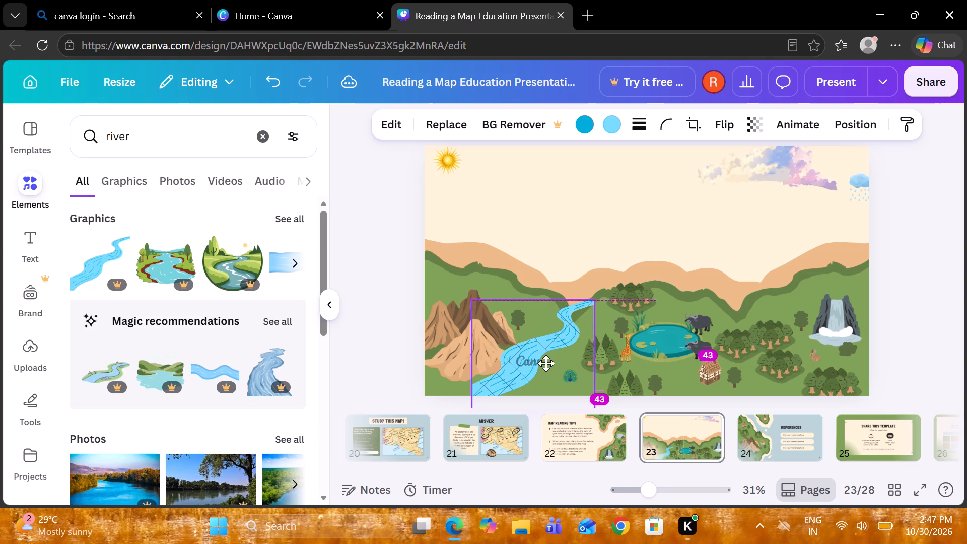
pyautogui.moveTo(546, 363); pyautogui.dragTo(562, 362)
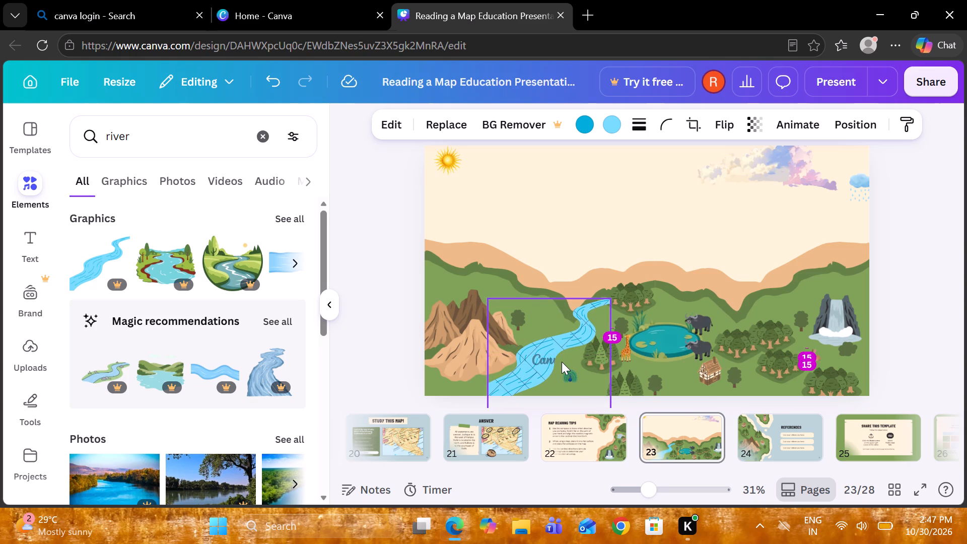
pyautogui.click(705, 222)
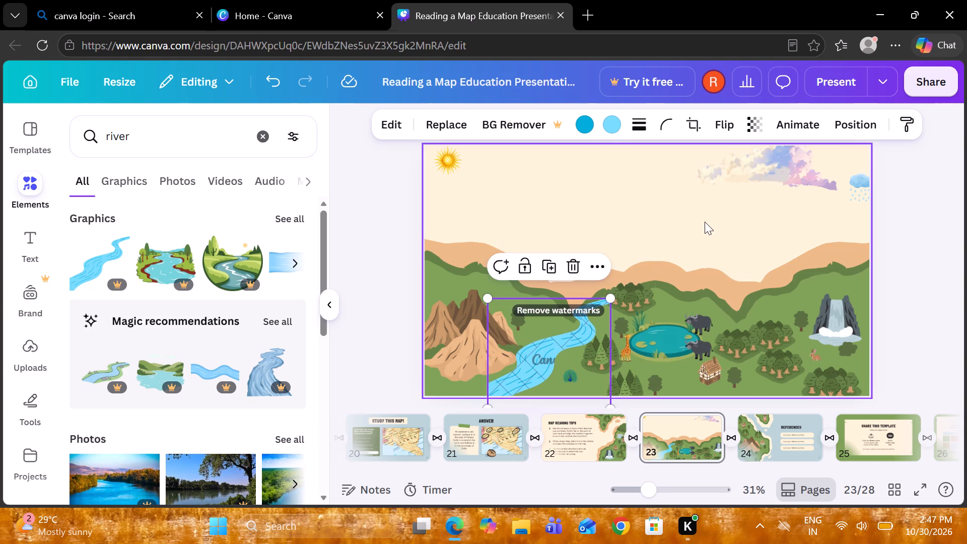
pyautogui.click(365, 302)
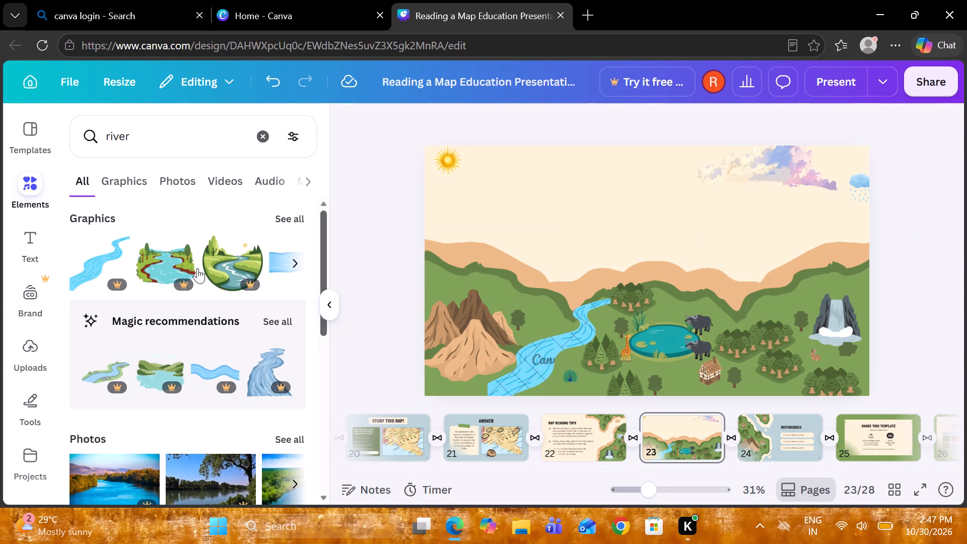
# Clear the word river from the elements search.
pyautogui.hscroll(-1, 308, 309)
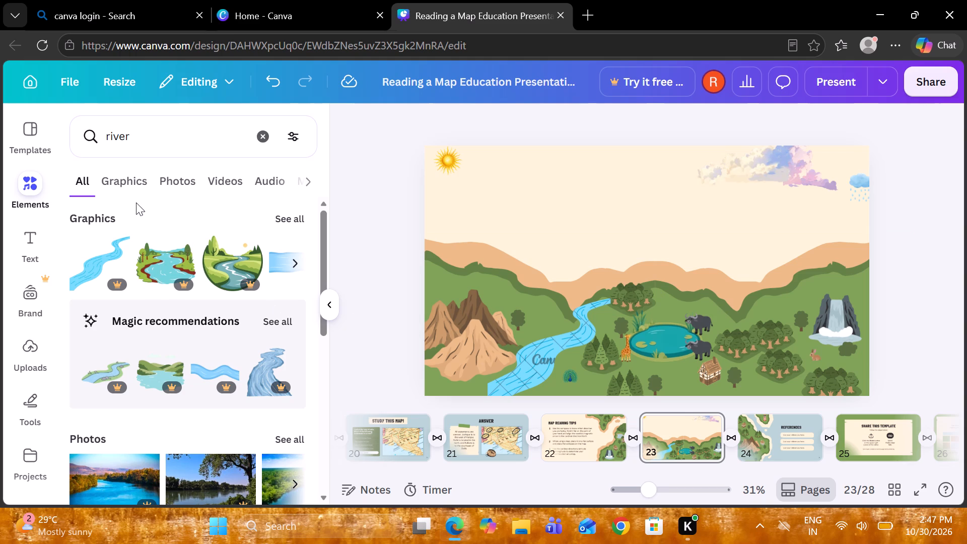
pyautogui.click(140, 128)
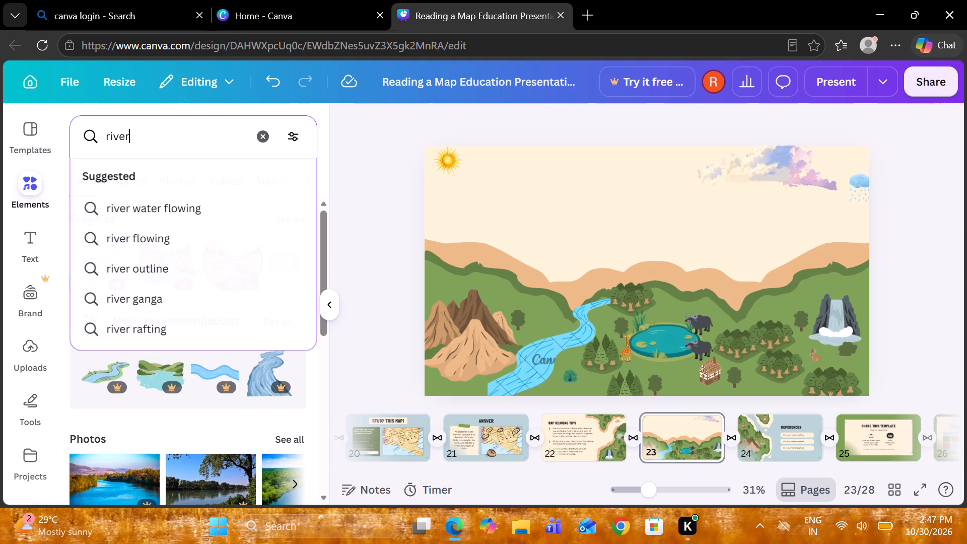
pyautogui.press('BackSpace')
pyautogui.press('BackSpace')
pyautogui.press('BackSpace')
pyautogui.press('BackSpace')
pyautogui.press('BackSpace')
pyautogui.press('BackSpace')
pyautogui.press('BackSpace')
pyautogui.press('BackSpace')
pyautogui.press('BackSpace')
pyautogui.press('BackSpace')
pyautogui.press('BackSpace')
pyautogui.press('BackSpace')
pyautogui.press('BackSpace')
pyautogui.press('BackSpace')
pyautogui.press('BackSpace')
pyautogui.press('BackSpace')
pyautogui.press('BackSpace')
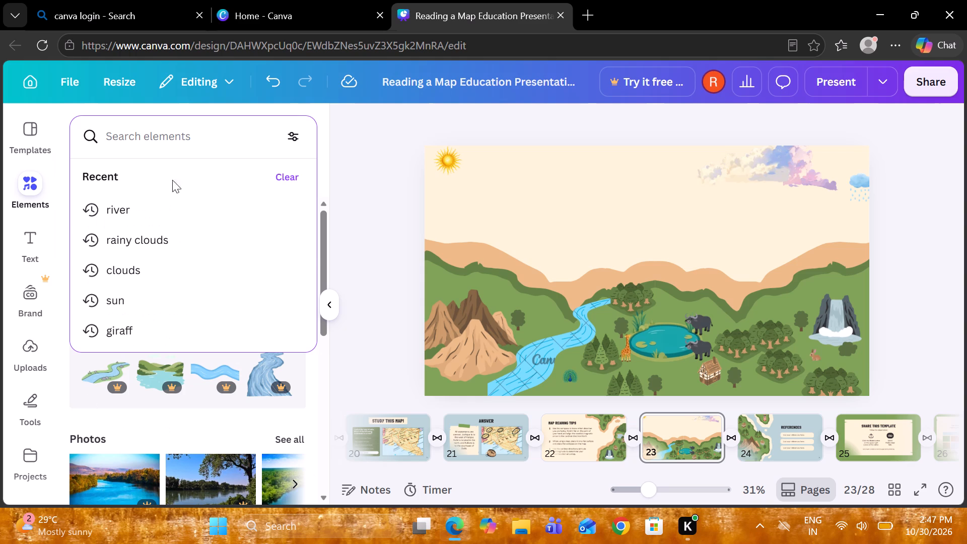
# On page 24, delete the REFERENCES heading and the first reference line together with its cream box.
pyautogui.scroll(-2, 134, 238)
pyautogui.click(802, 436)
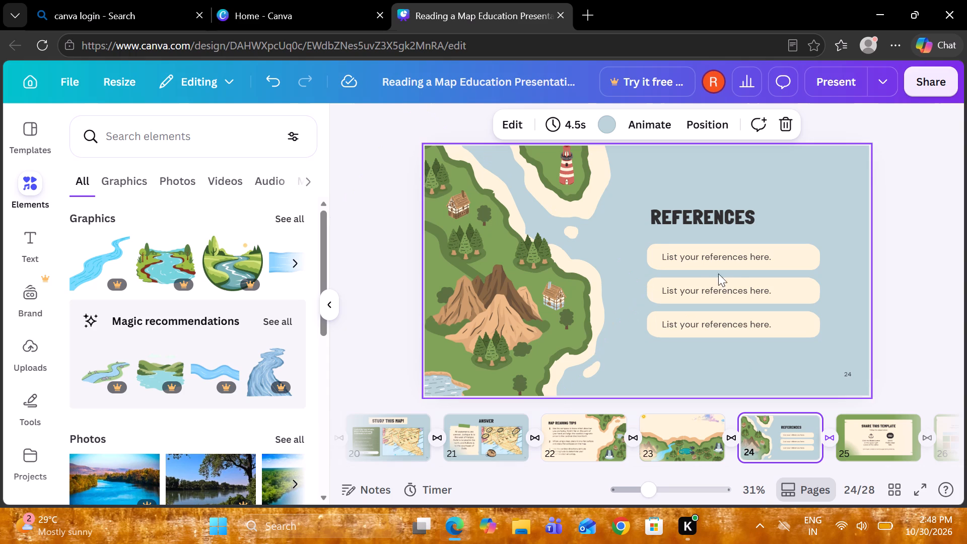
pyautogui.click(730, 251)
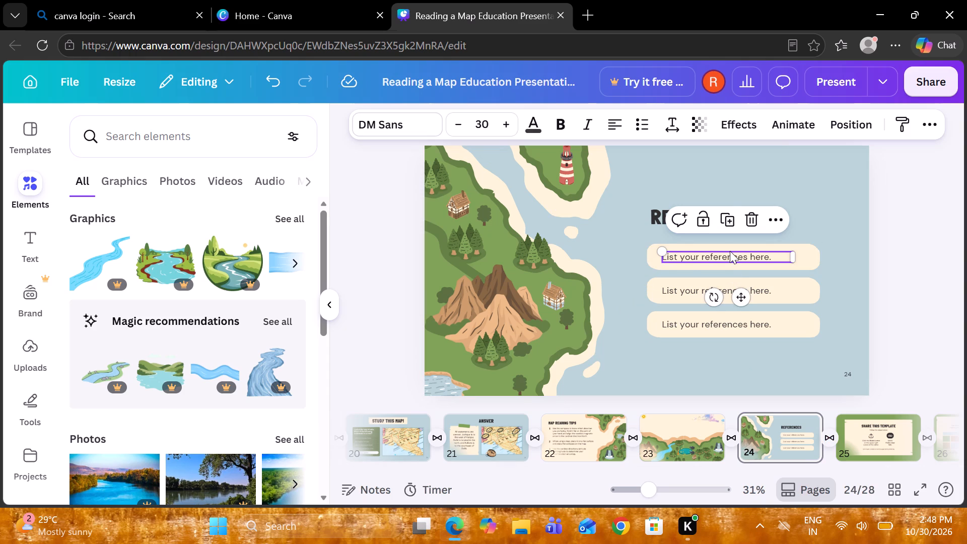
pyautogui.click(806, 259)
pyautogui.click(759, 215)
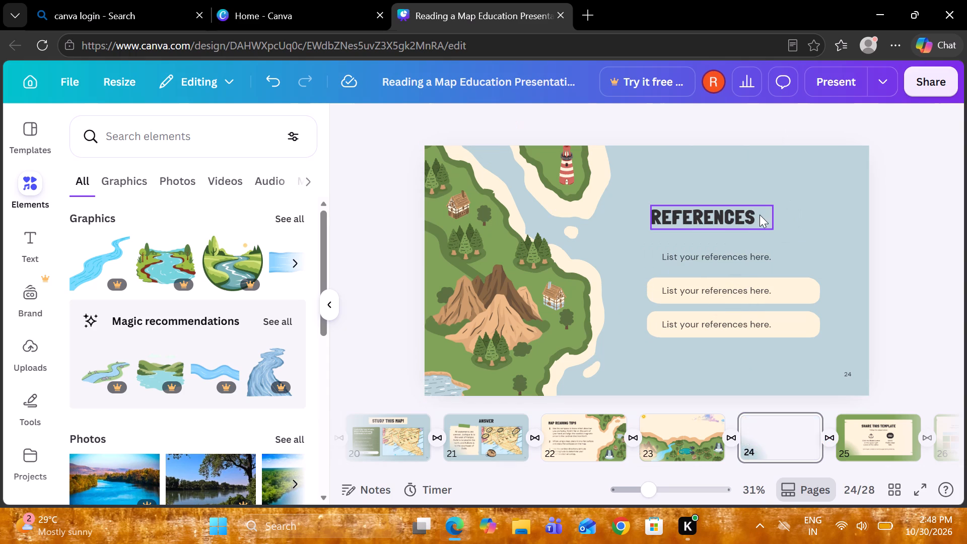
pyautogui.click(744, 225)
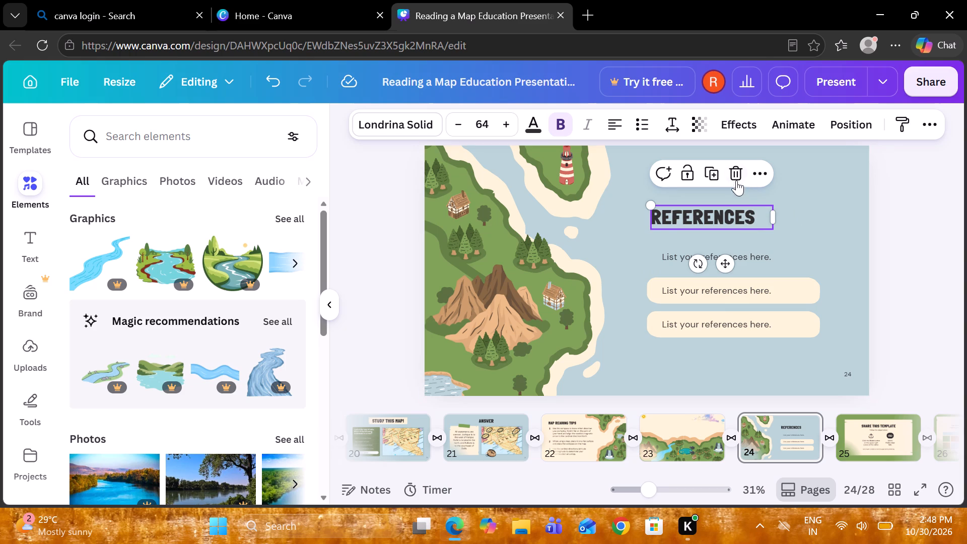
pyautogui.click(736, 174)
pyautogui.click(752, 256)
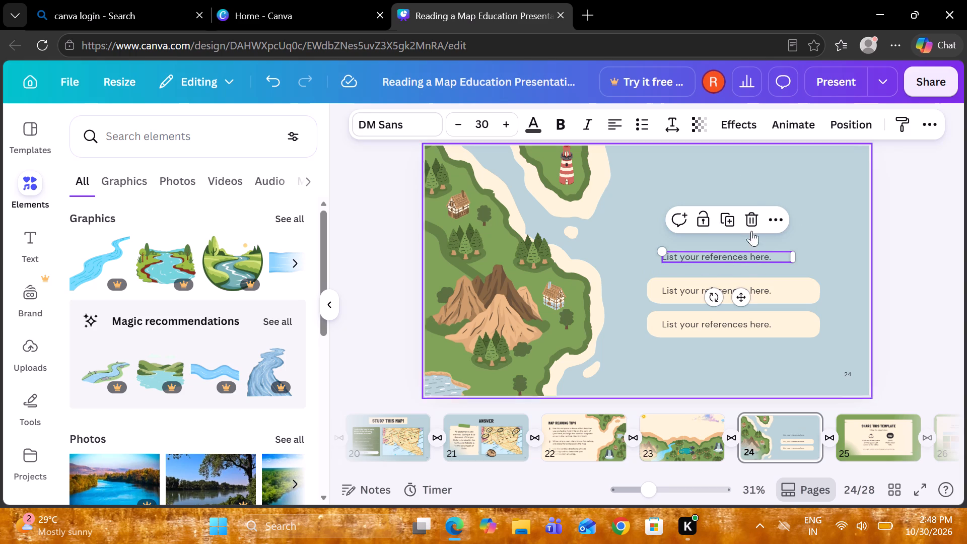
pyautogui.click(751, 221)
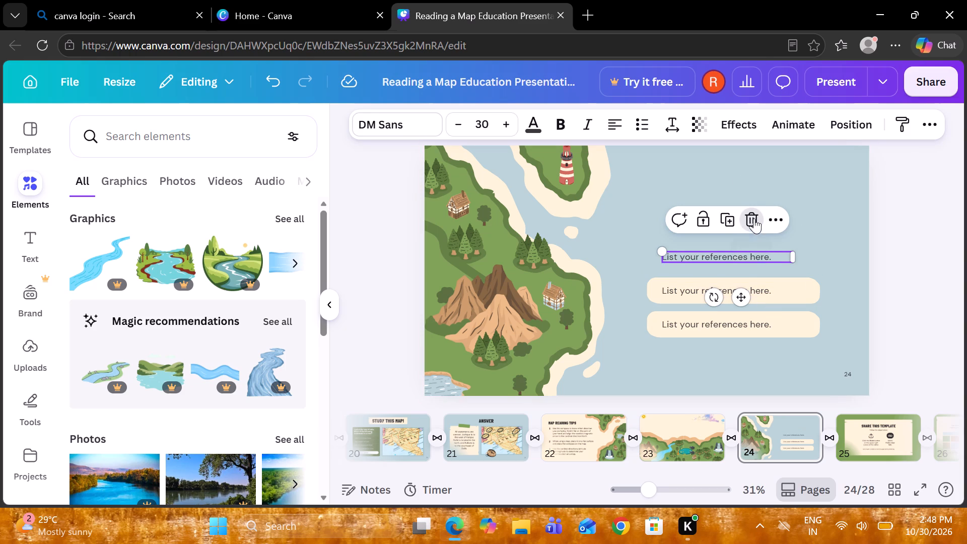
pyautogui.click(754, 218)
# Delete the two remaining "List your references here." lines and their cream boxes from page 24.
pyautogui.click(781, 281)
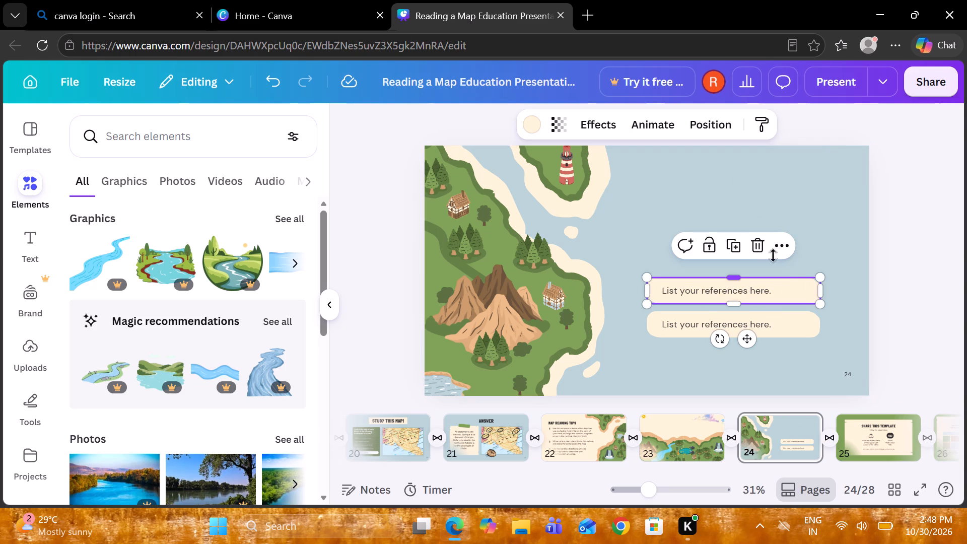
pyautogui.click(763, 246)
pyautogui.moveTo(749, 289); pyautogui.dragTo(753, 253)
pyautogui.click(753, 253)
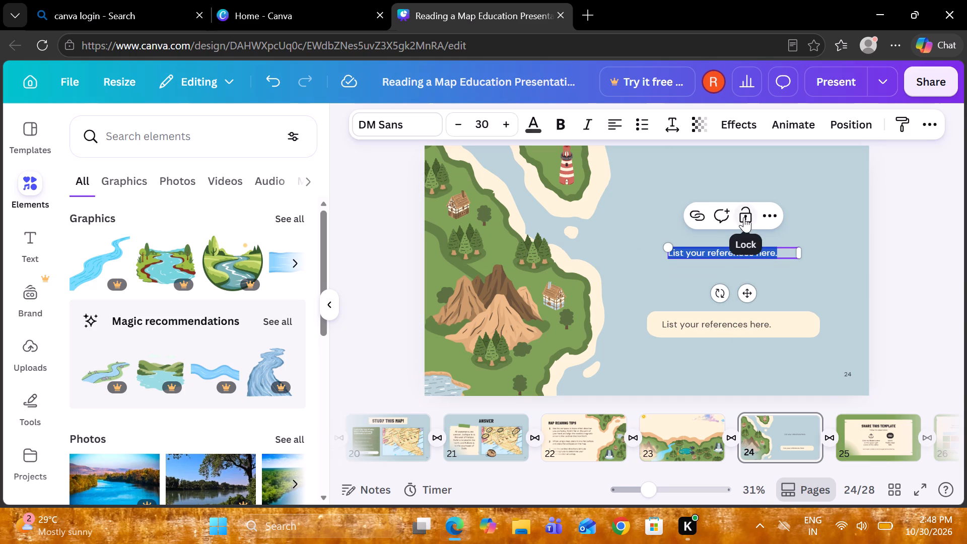
pyautogui.click(744, 217)
pyautogui.click(744, 219)
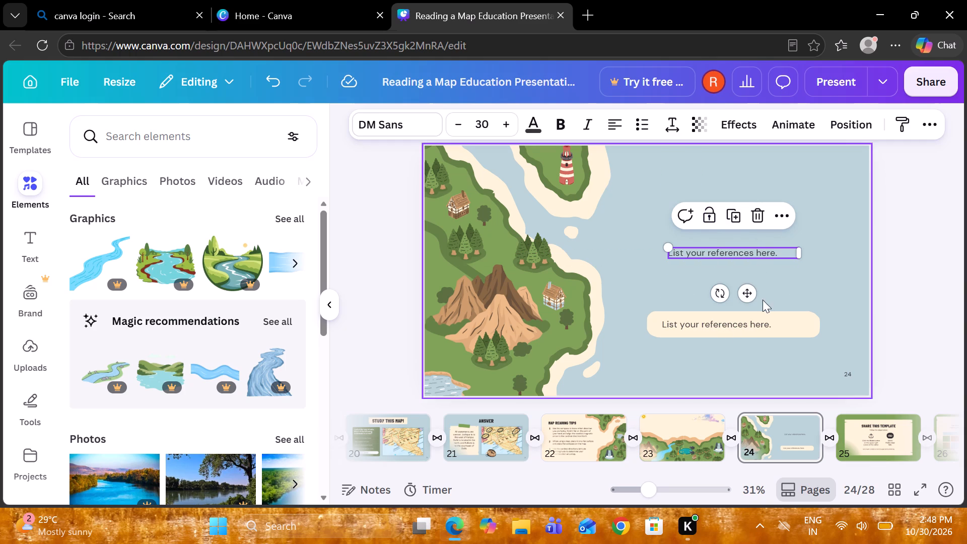
pyautogui.click(759, 211)
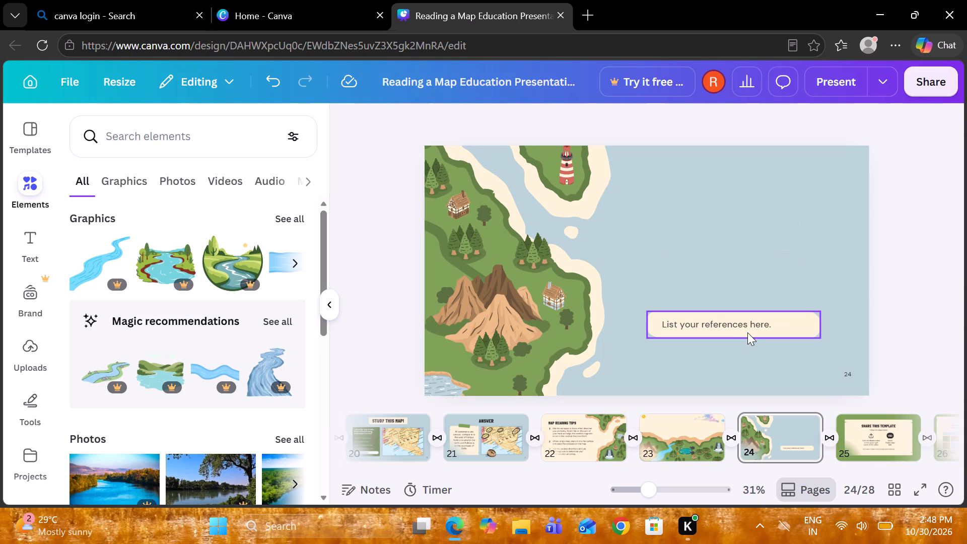
pyautogui.click(750, 325)
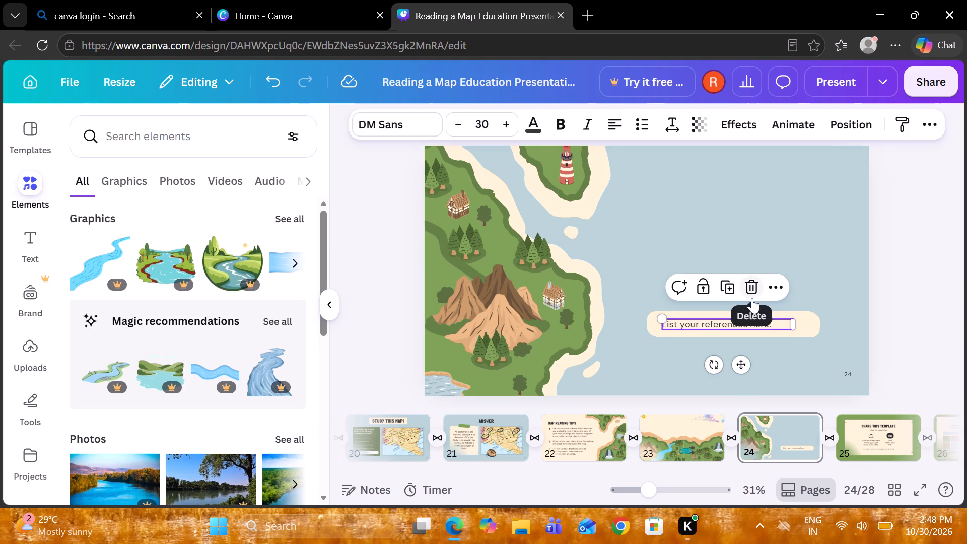
pyautogui.click(752, 298)
pyautogui.click(770, 318)
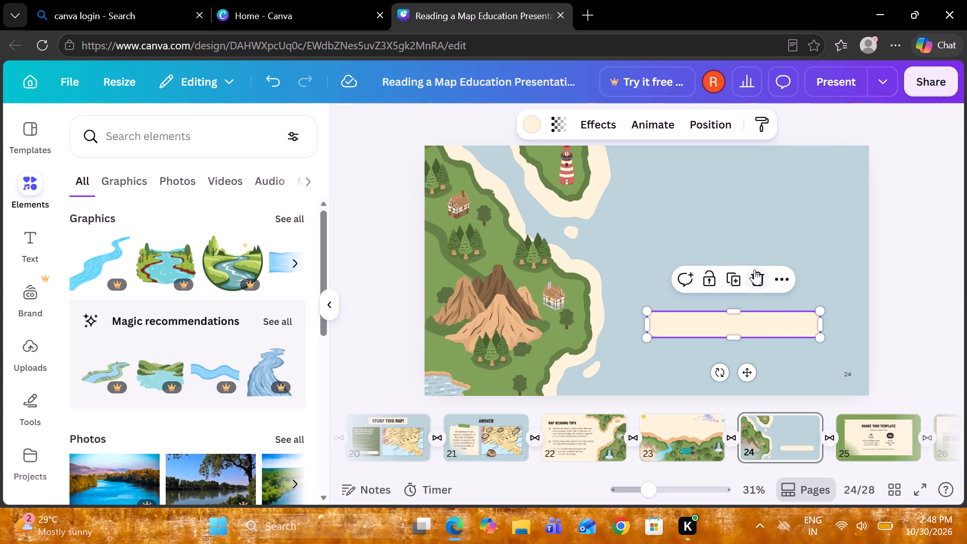
pyautogui.click(754, 269)
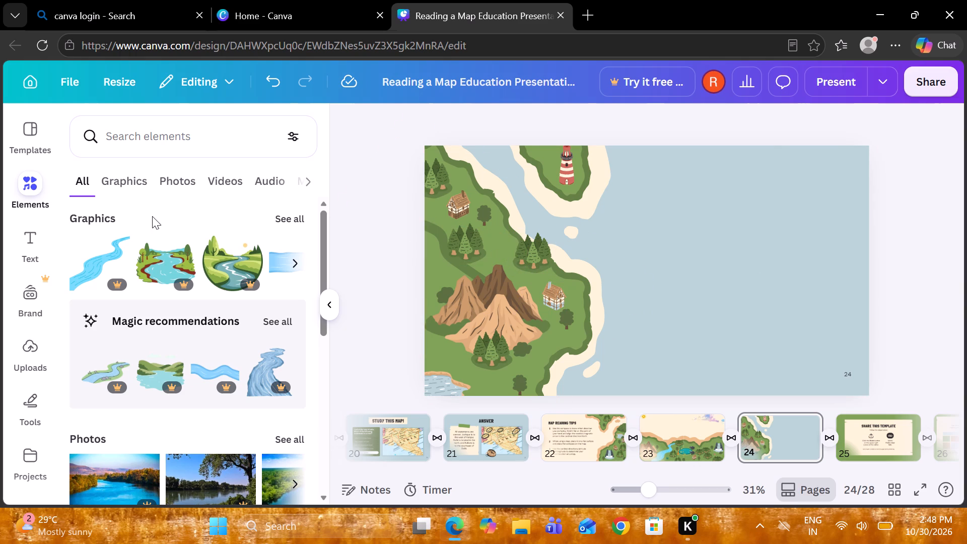
# Search the elements library for long tree.
pyautogui.click(146, 140)
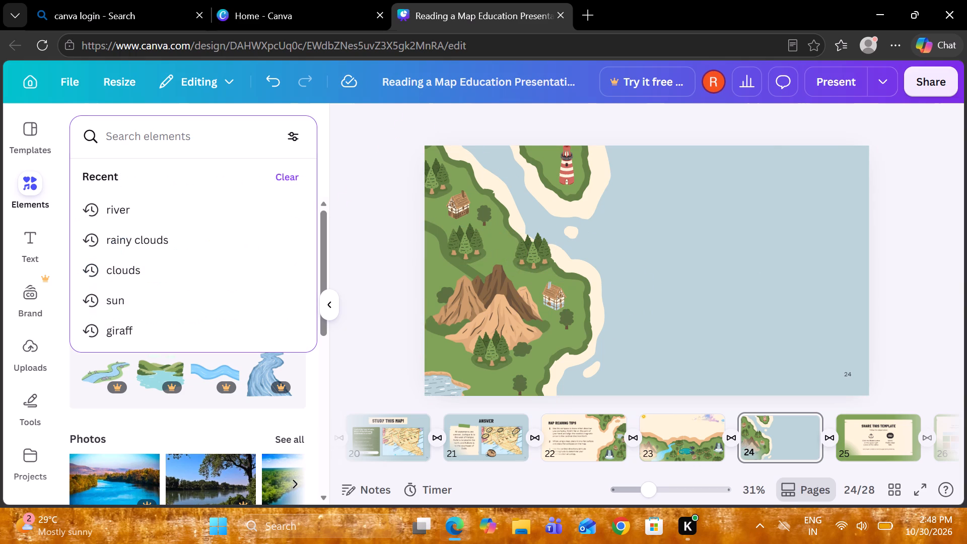
pyautogui.write('ling')
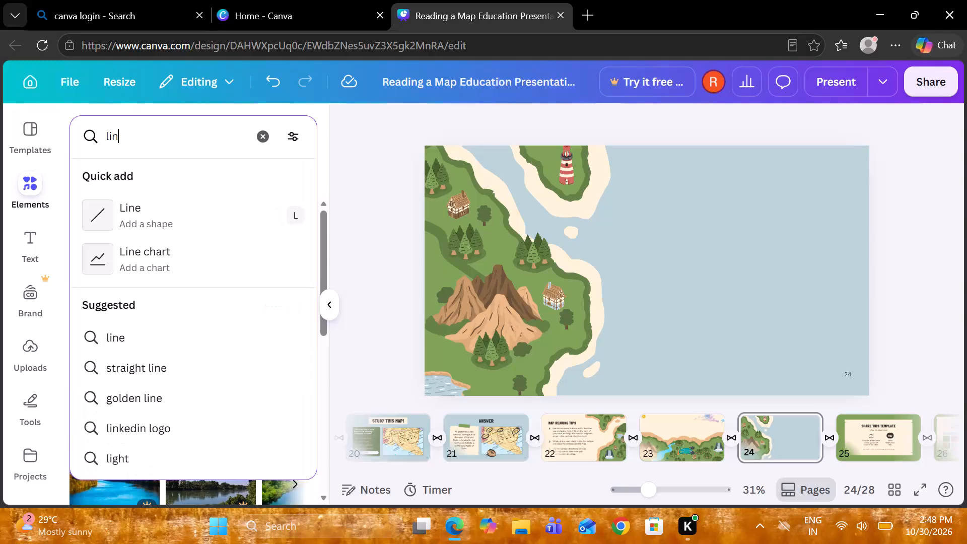
pyautogui.press('space')
pyautogui.press('BackSpace')
pyautogui.press('BackSpace')
pyautogui.press('BackSpace')
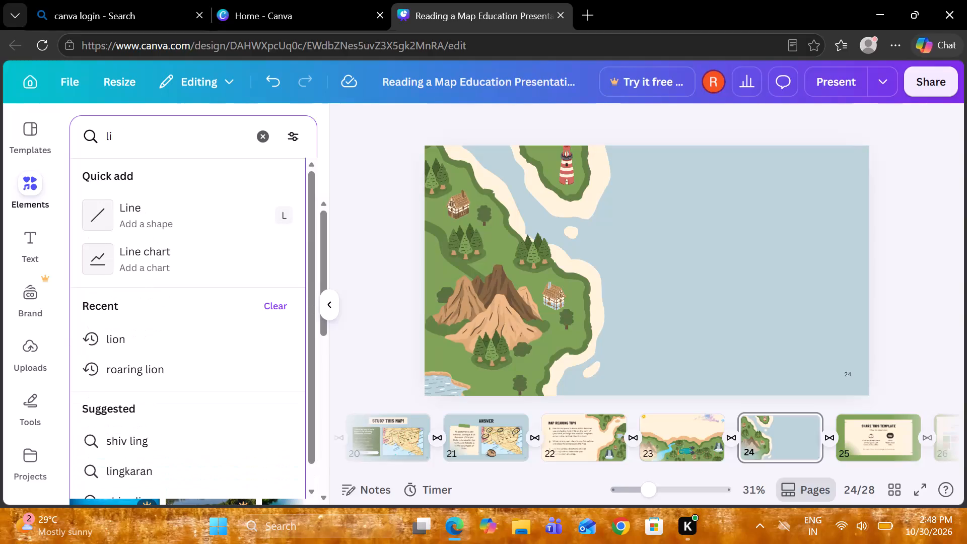
pyautogui.press('BackSpace')
pyautogui.write('ong te')
pyautogui.press('BackSpace')
pyautogui.press('BackSpace')
pyautogui.write('tree')
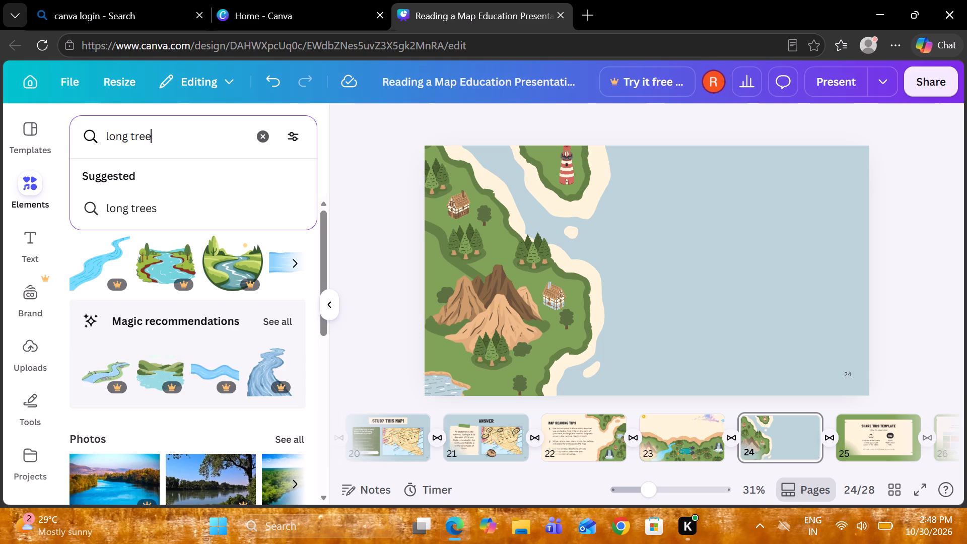
pyautogui.press('Return')
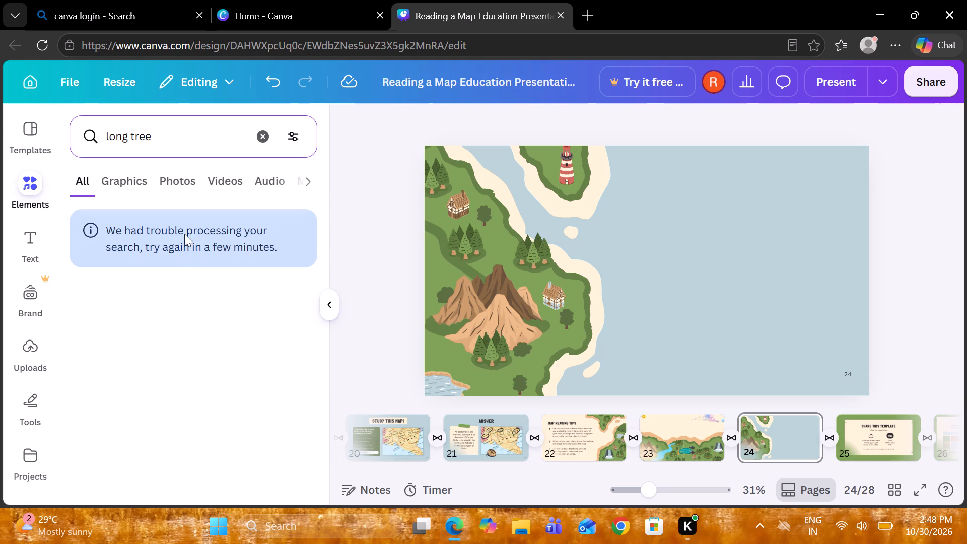
# Leave the design and go to the Canva home page.
pyautogui.click(27, 82)
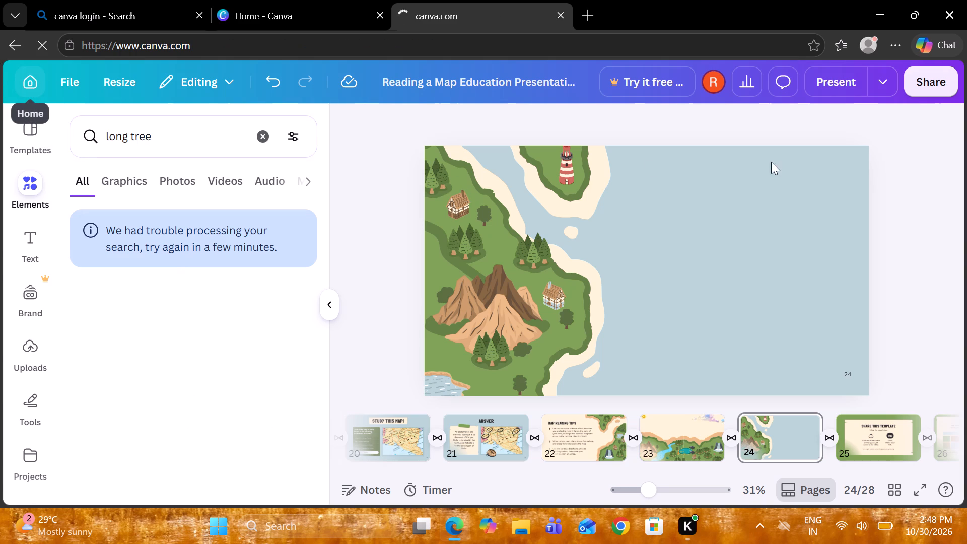